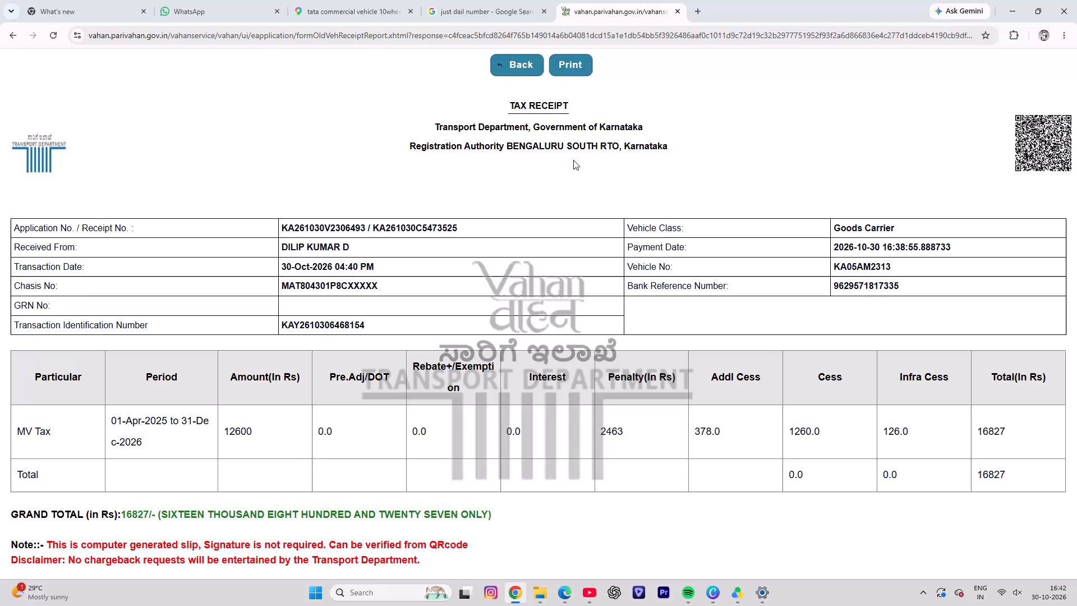
Leave the tax receipt for the citizen services homepage and dismiss the mobile number update notice.
left_click(523, 68)
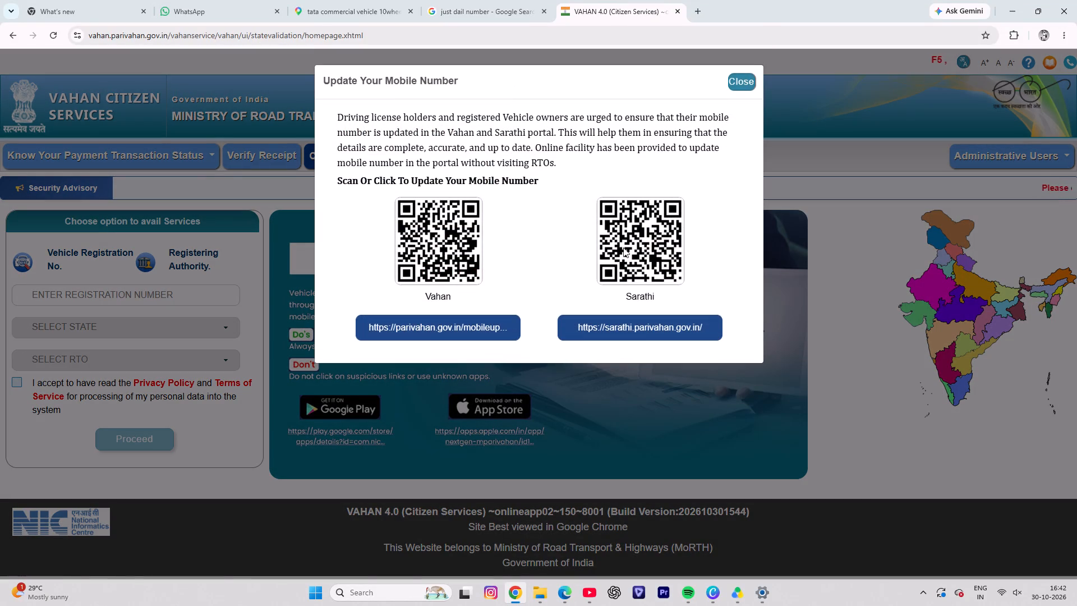
left_click(742, 83)
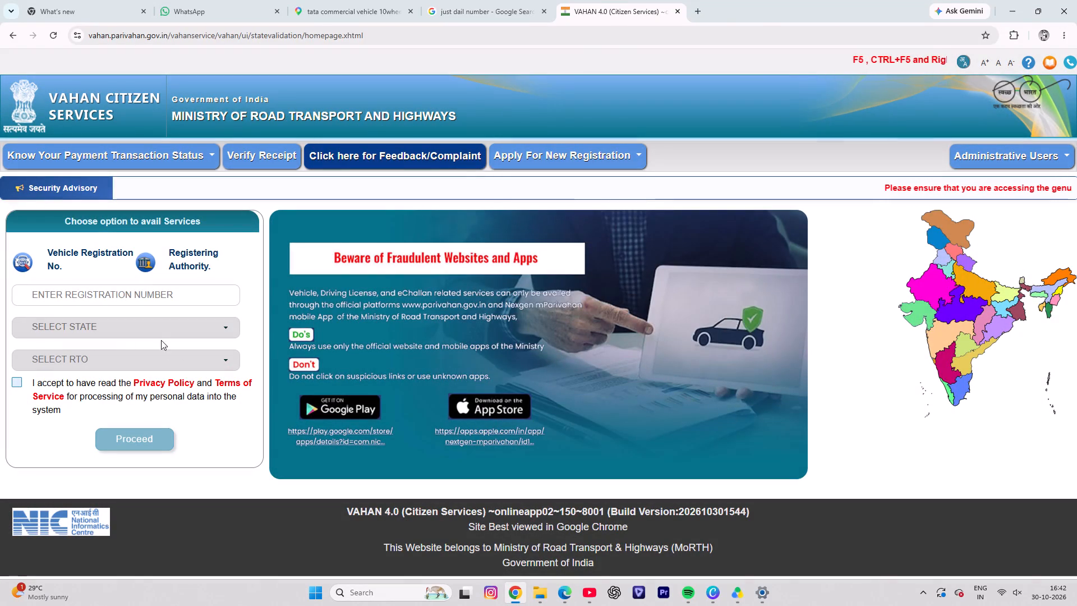
Enter the vehicle registration number for the services lookup and accept the Privacy Policy and Terms of Service.
left_click(140, 300)
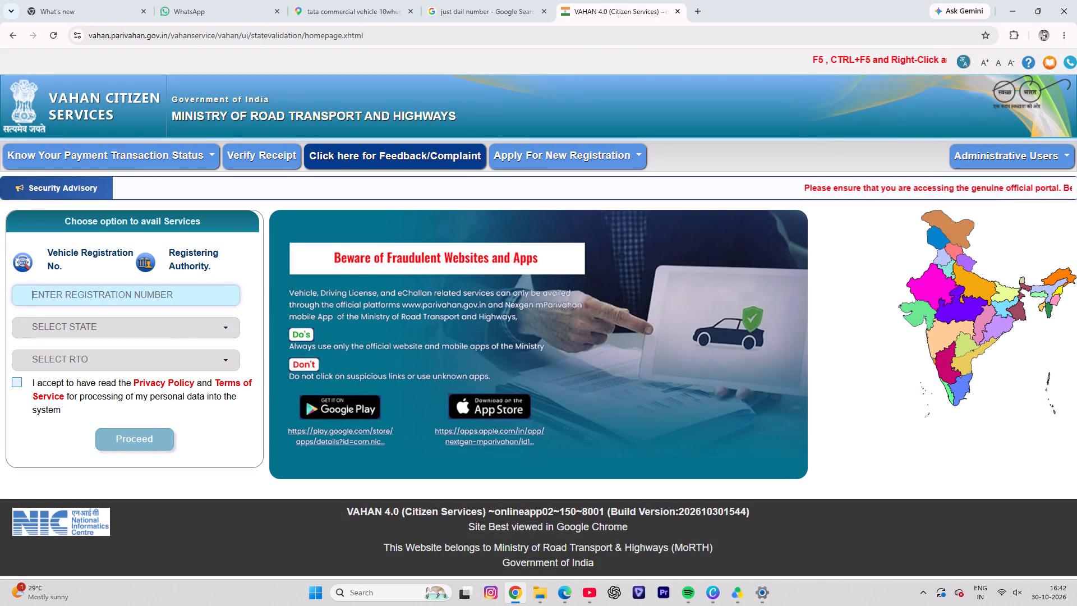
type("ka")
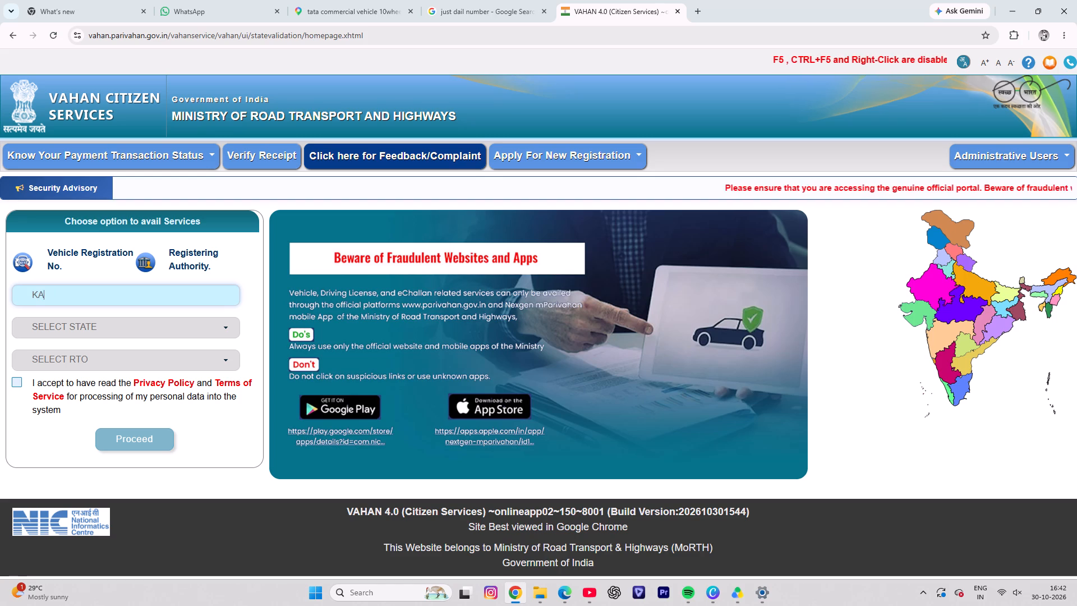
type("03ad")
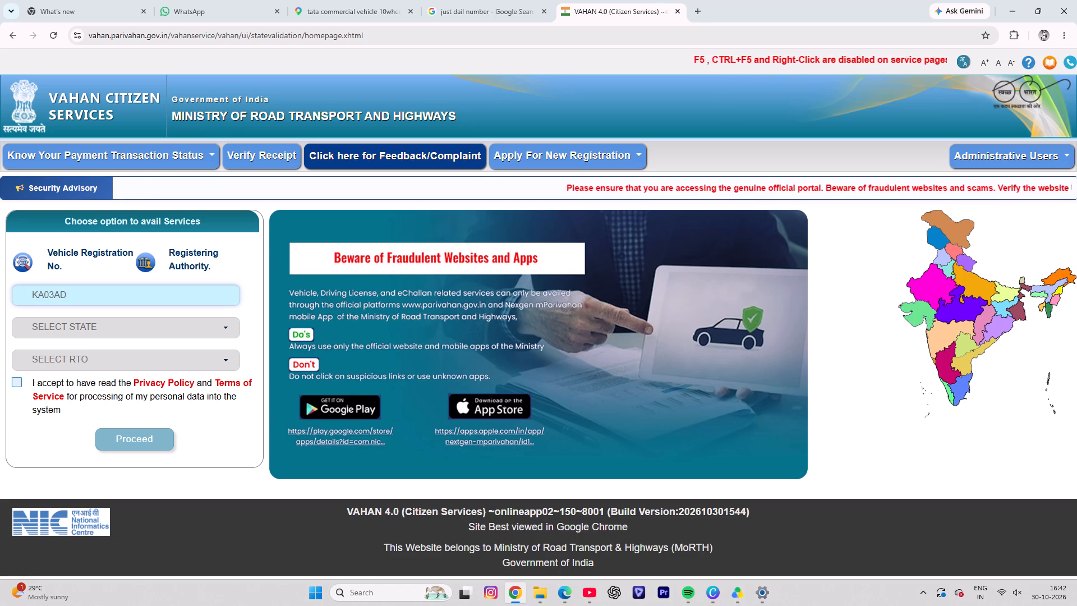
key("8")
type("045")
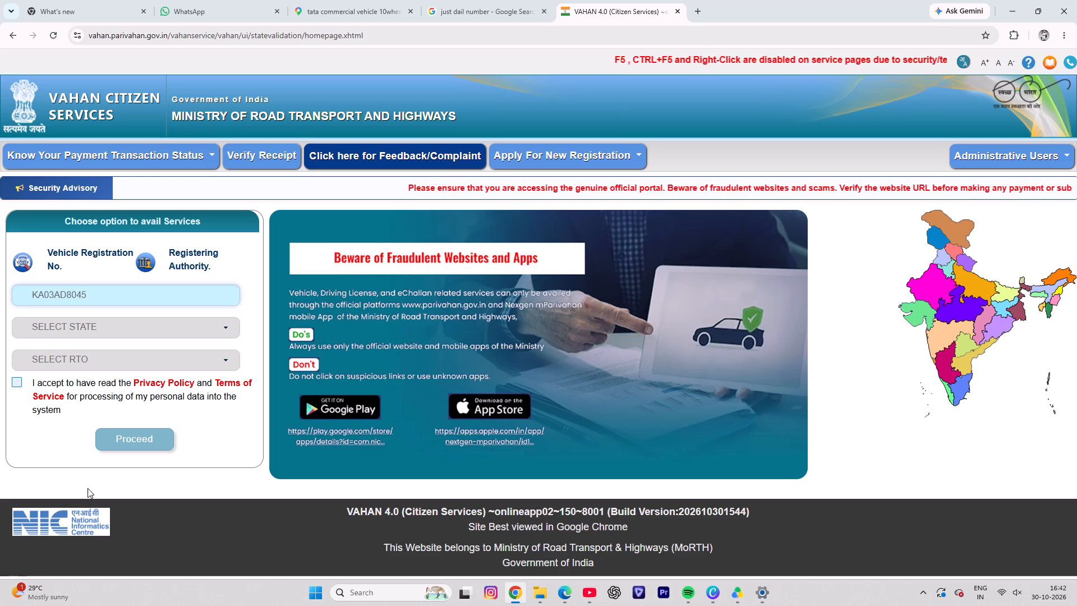
left_click(117, 433)
left_click(18, 382)
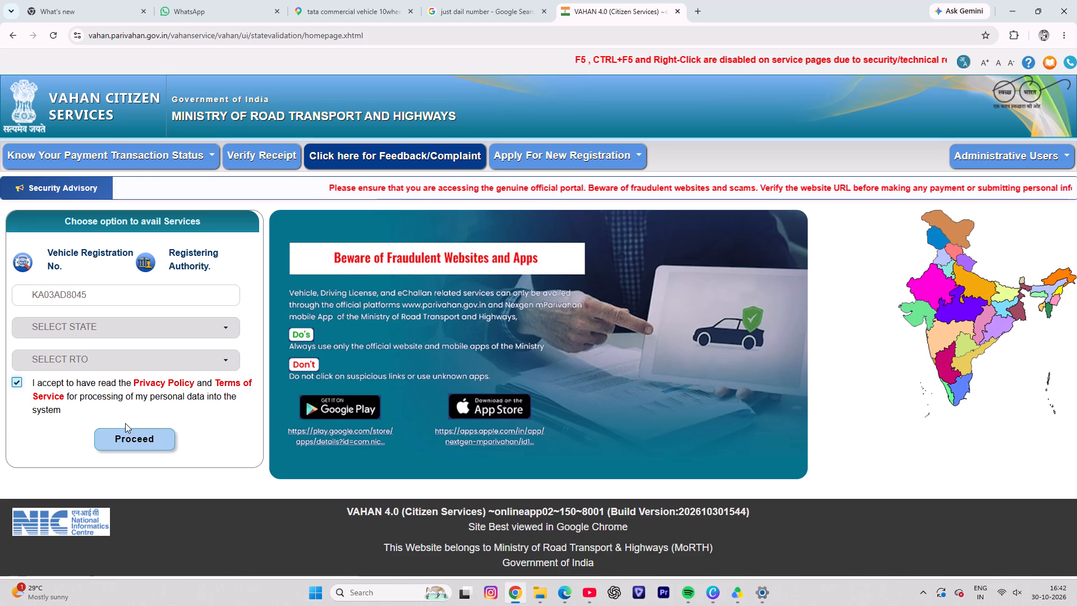
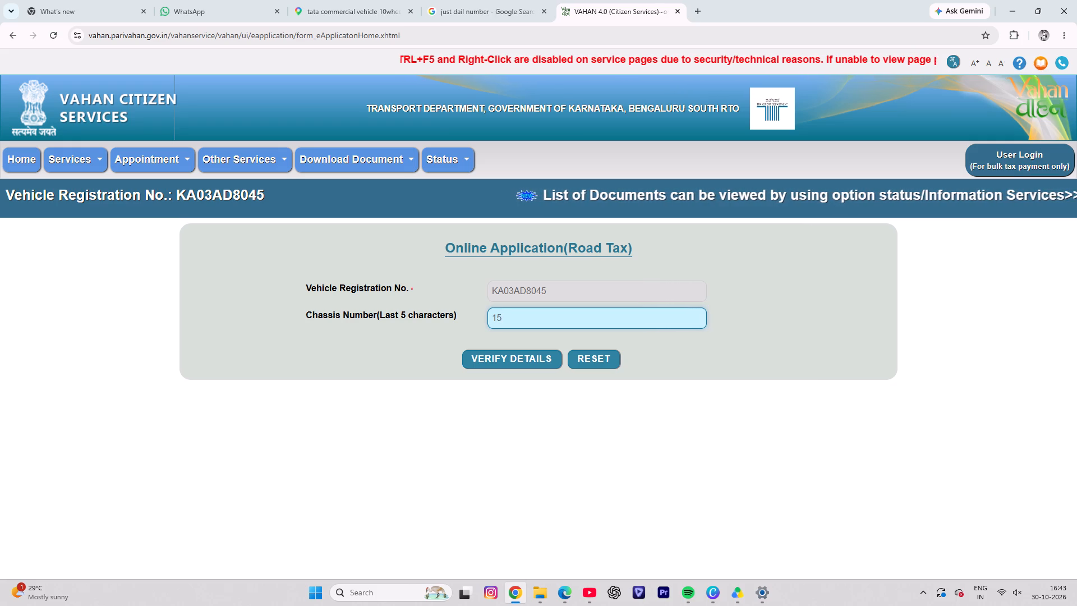
Complete the last five characters of the chassis number and verify the vehicle details for the Road Tax application.
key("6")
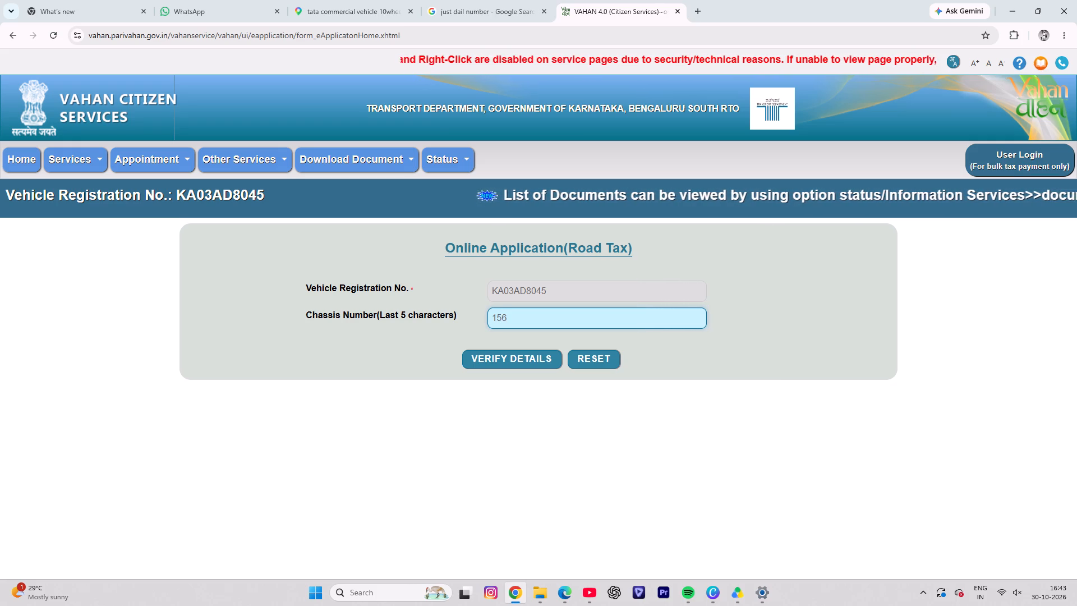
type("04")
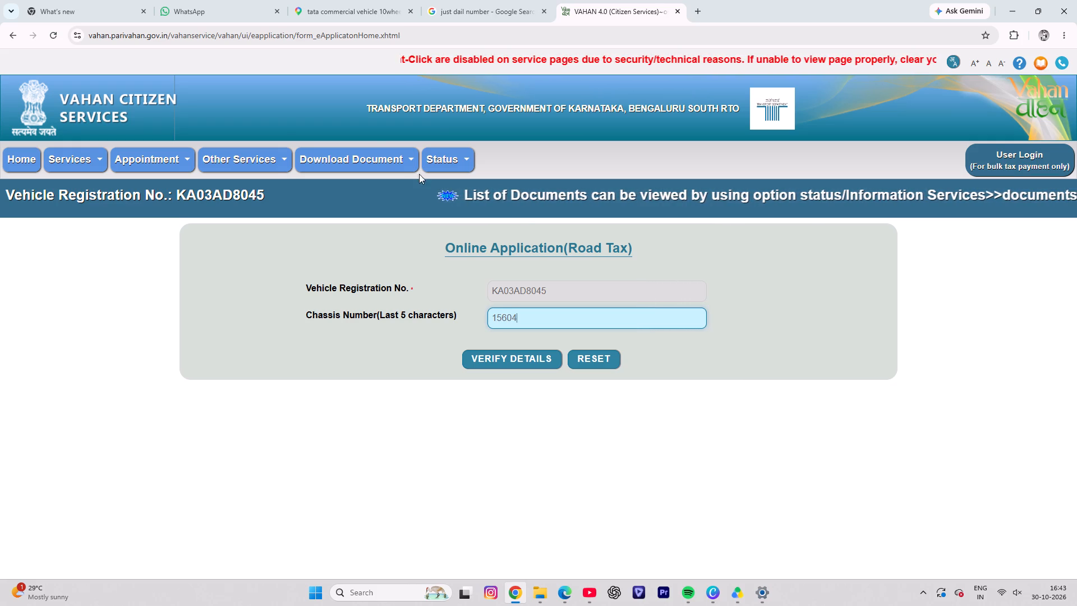
left_click(527, 351)
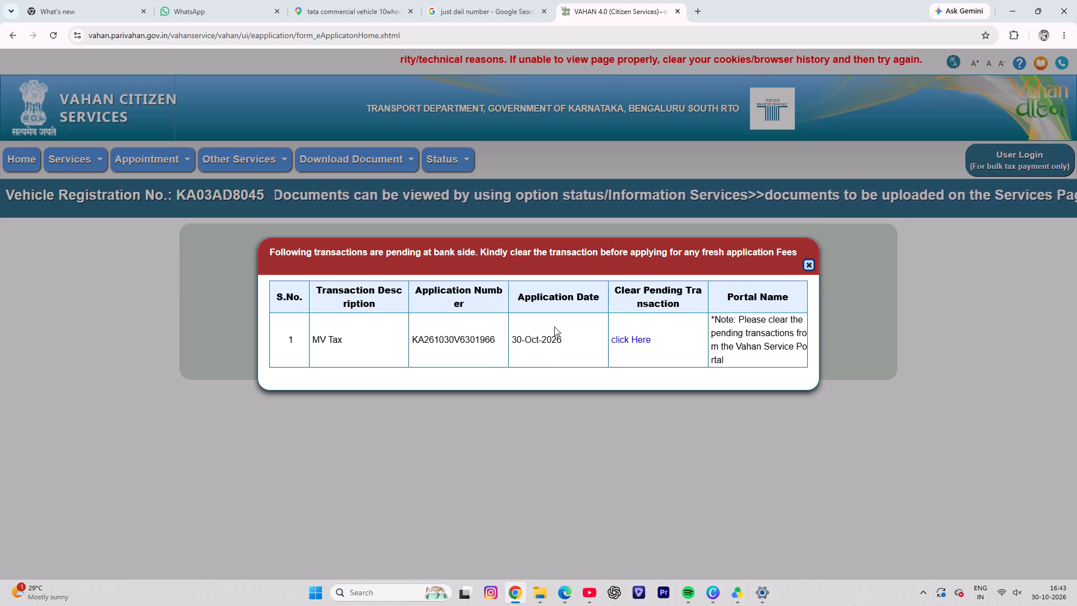
Open clearing of the pending MV Tax transaction and enter its application number in the payment re-verification form.
left_click(622, 336)
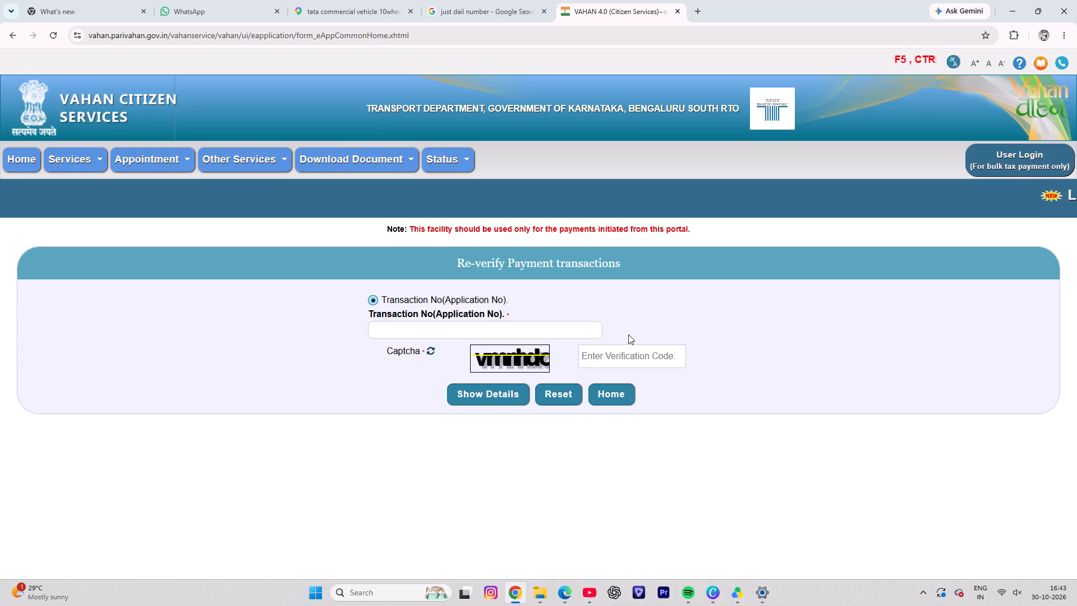
left_click(562, 332)
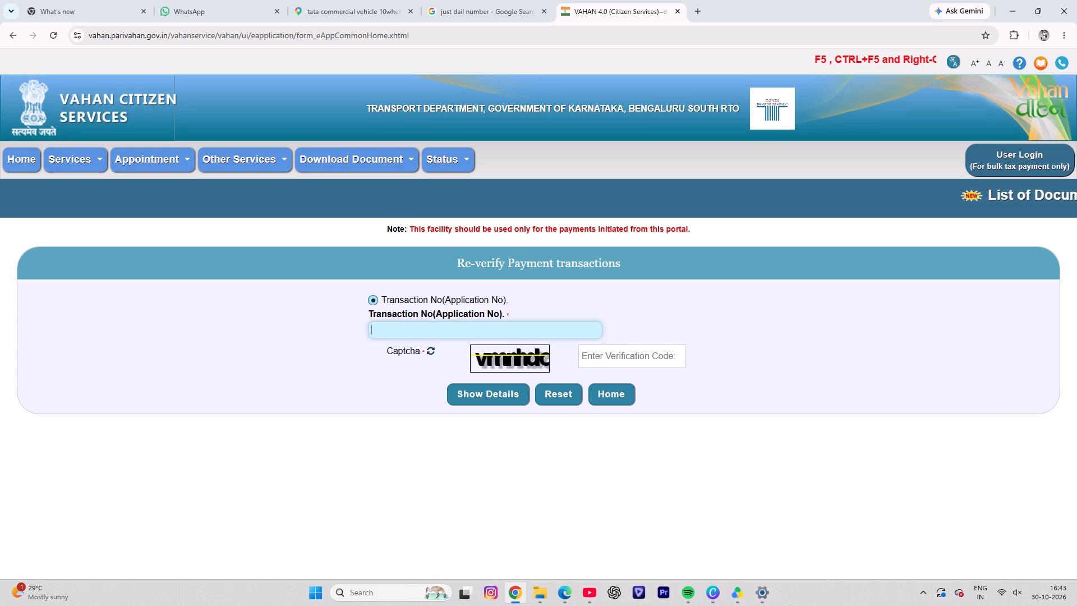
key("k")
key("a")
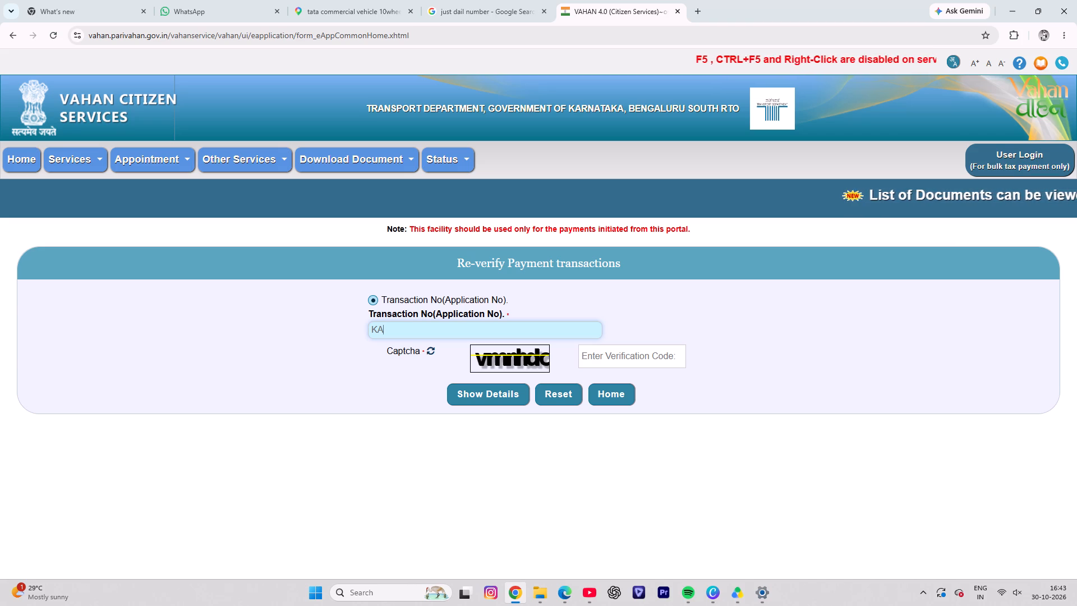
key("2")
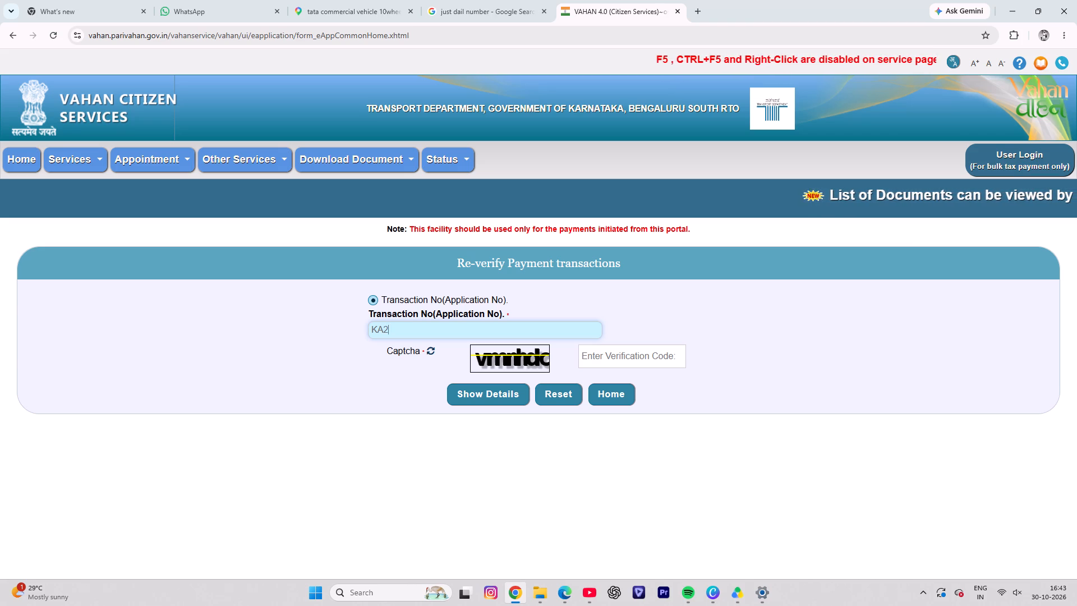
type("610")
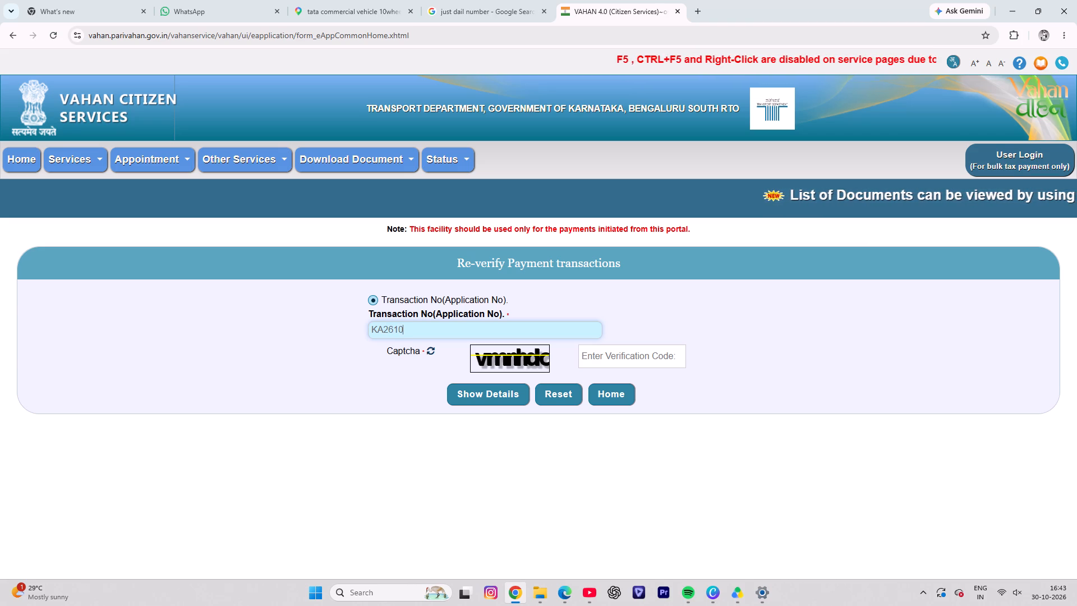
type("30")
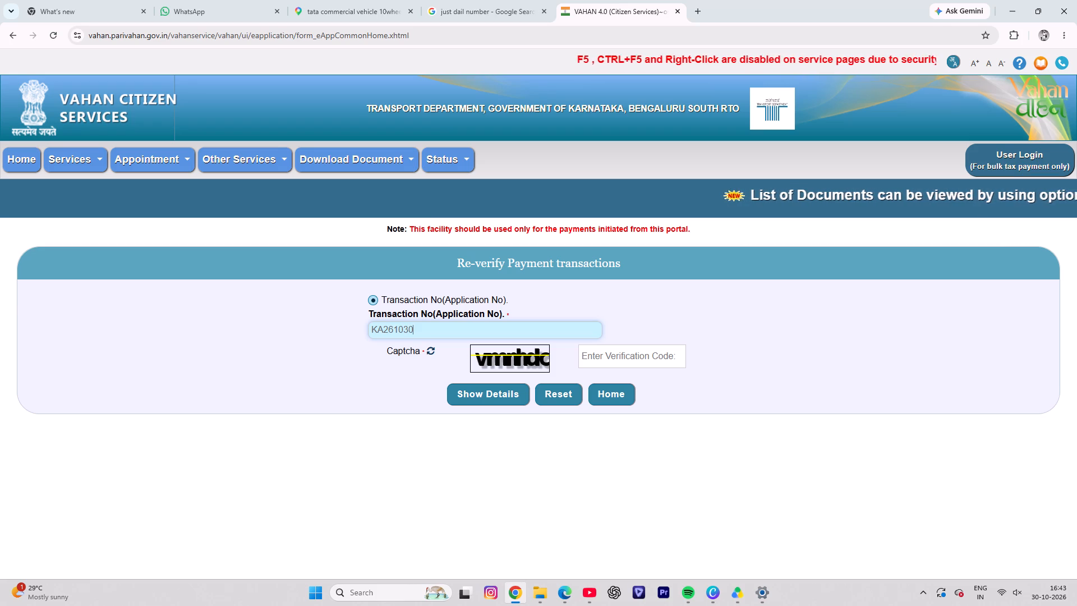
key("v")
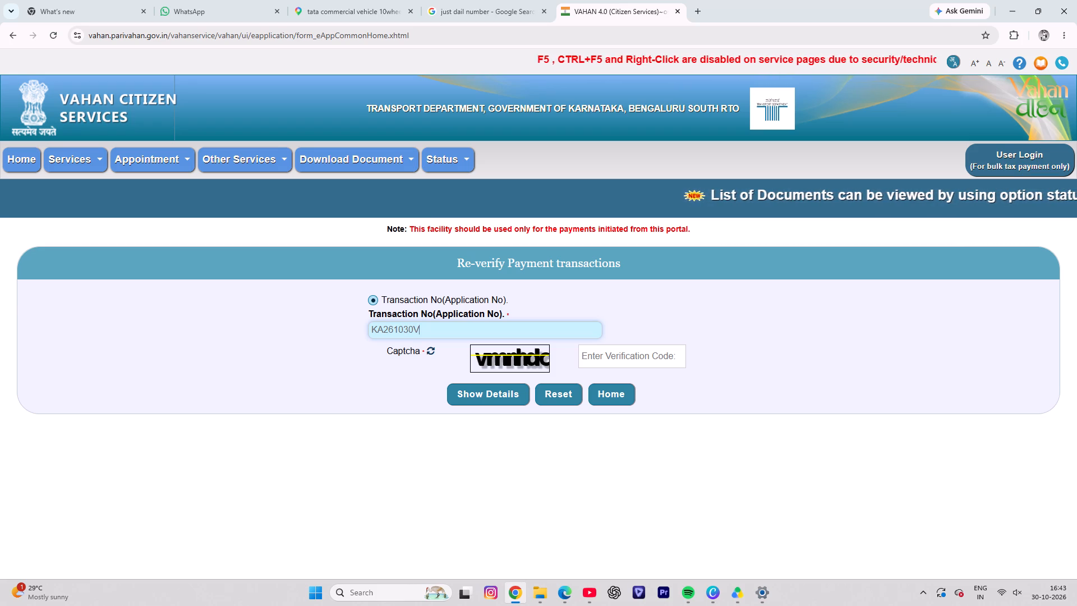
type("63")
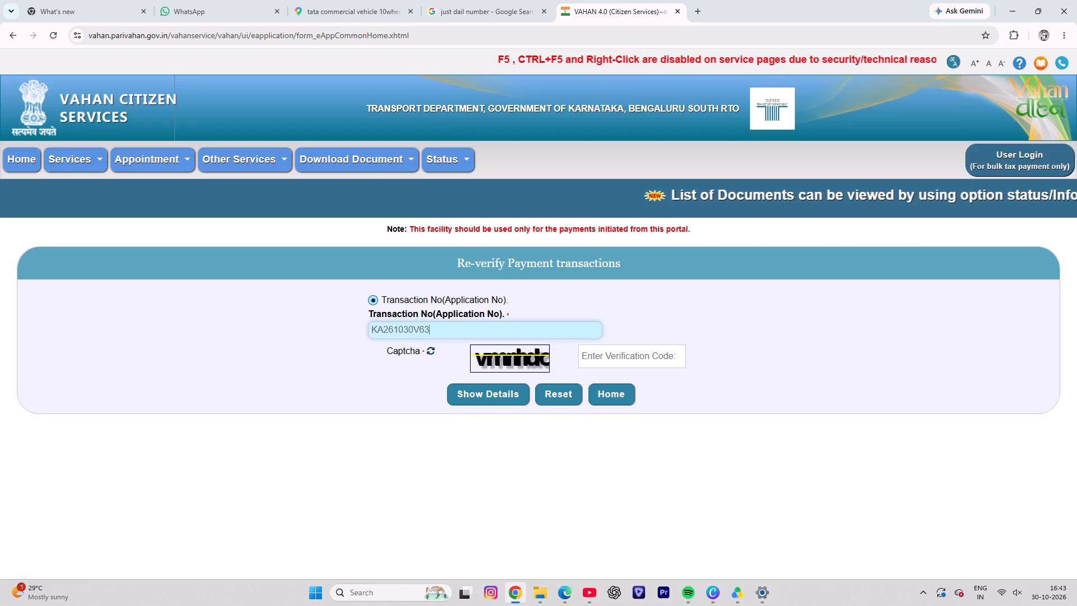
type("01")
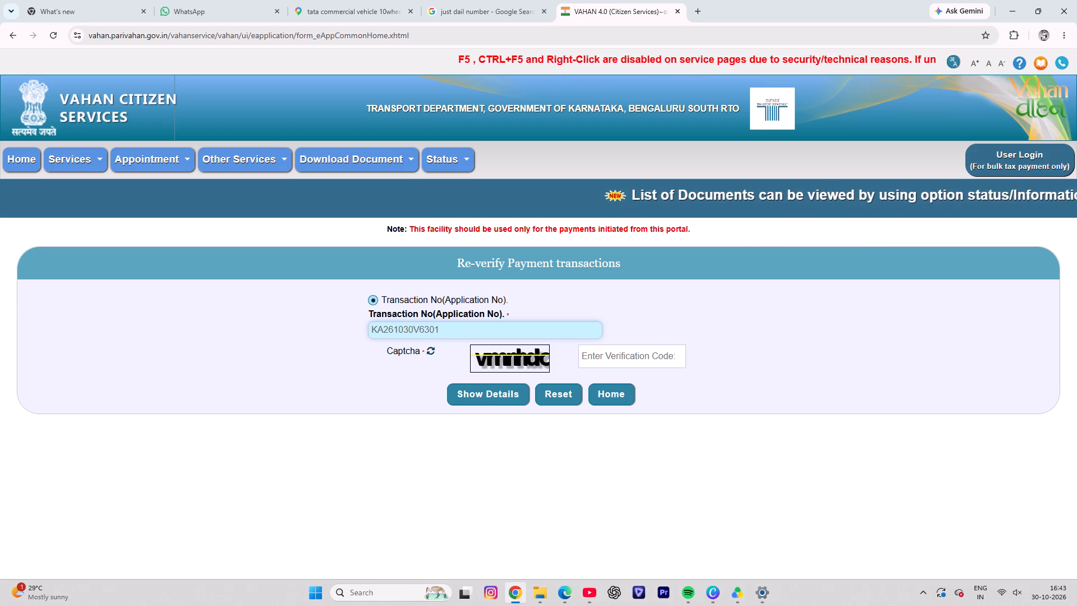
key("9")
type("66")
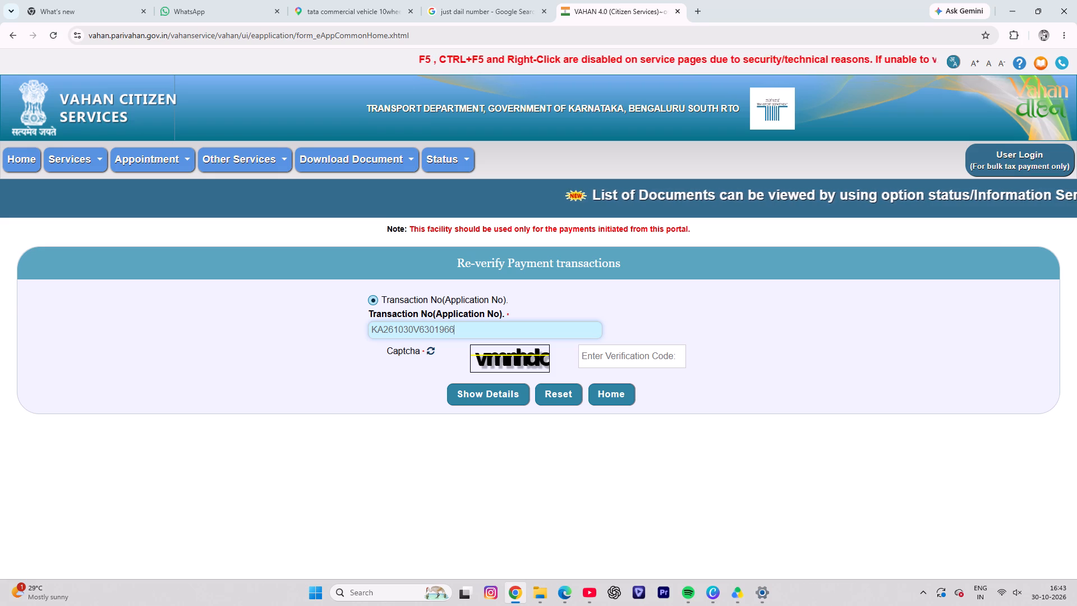
Refresh the captcha for a readable one, enter its verification code and show the transaction details.
left_click(607, 354)
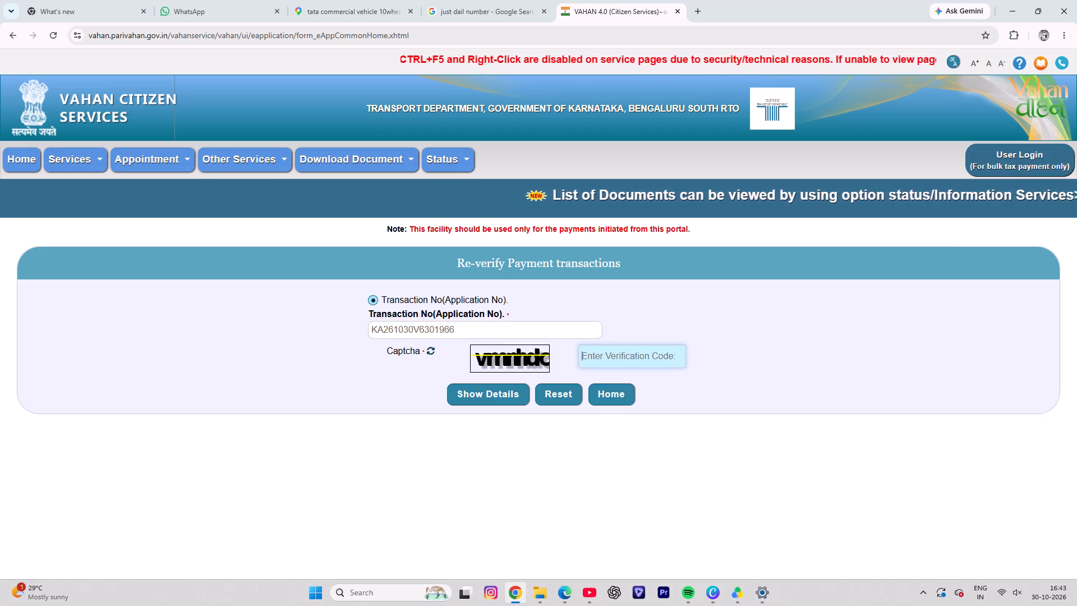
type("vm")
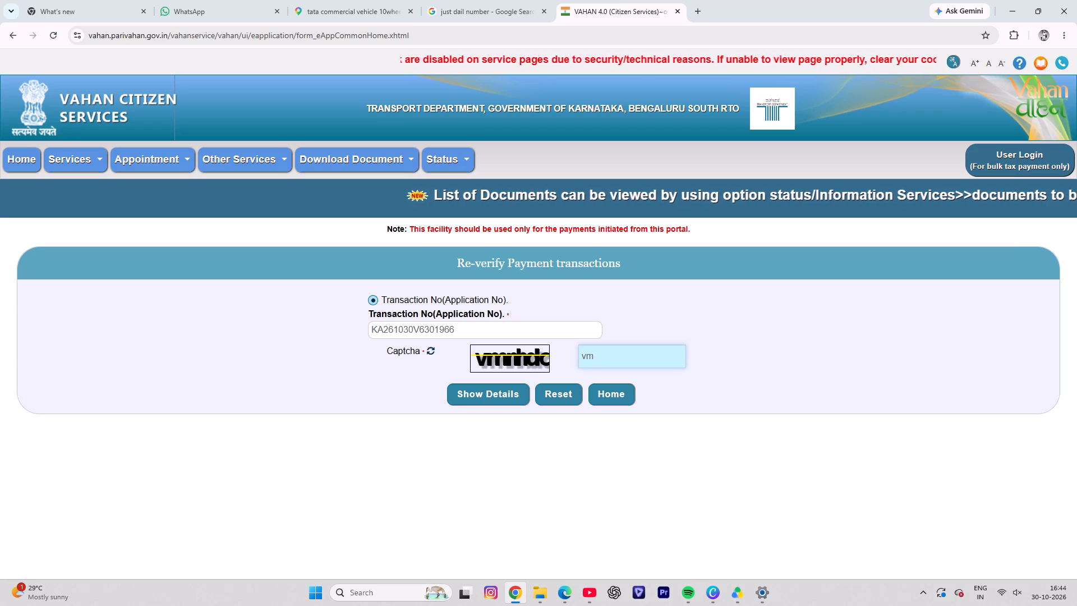
left_click(428, 349)
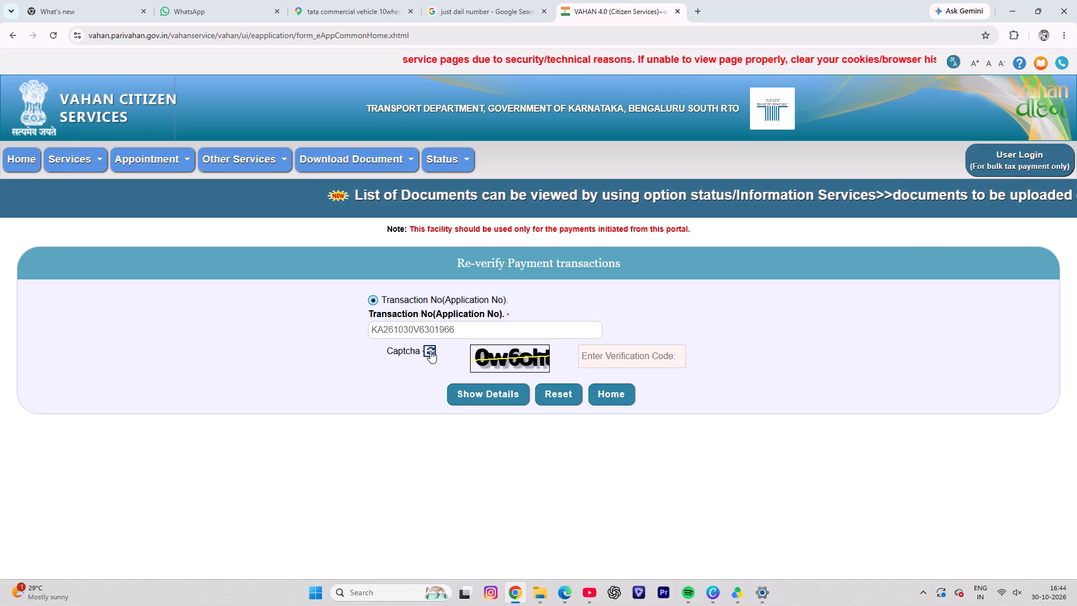
left_click(430, 351)
left_click(432, 348)
double_click(432, 348)
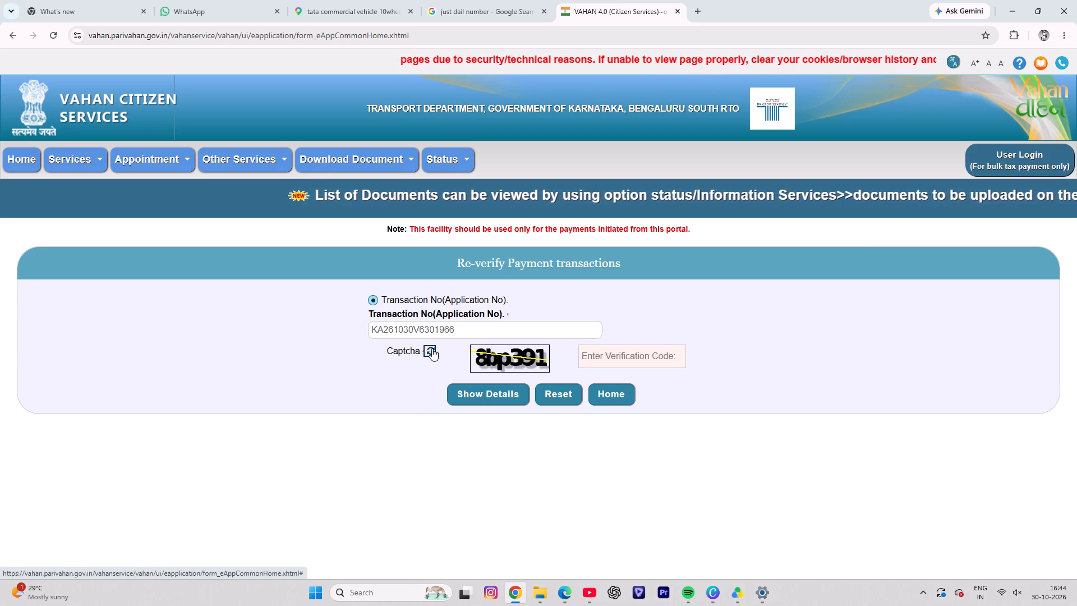
left_click(601, 365)
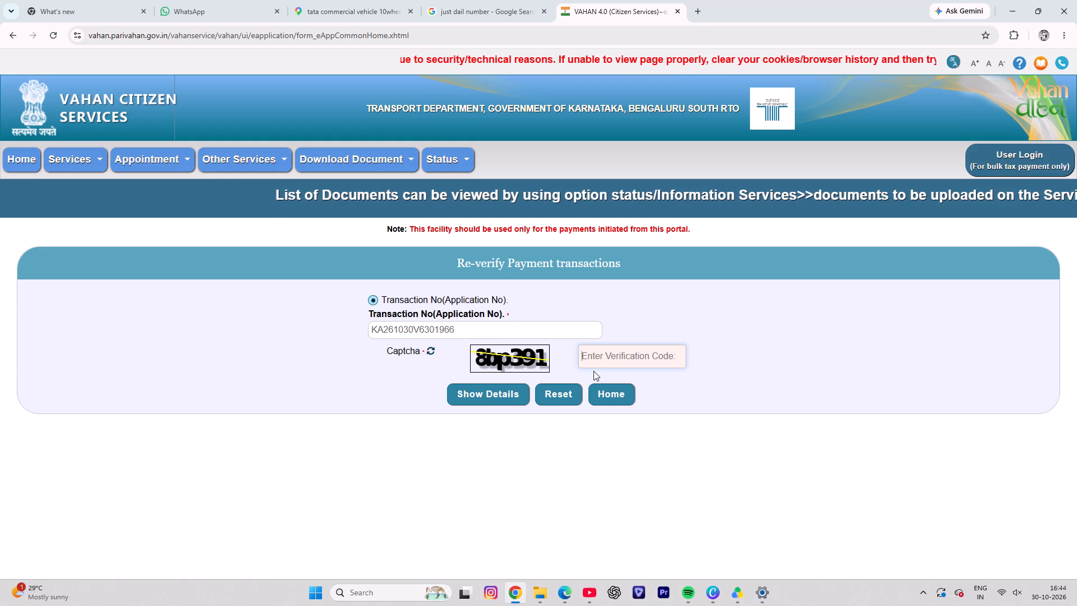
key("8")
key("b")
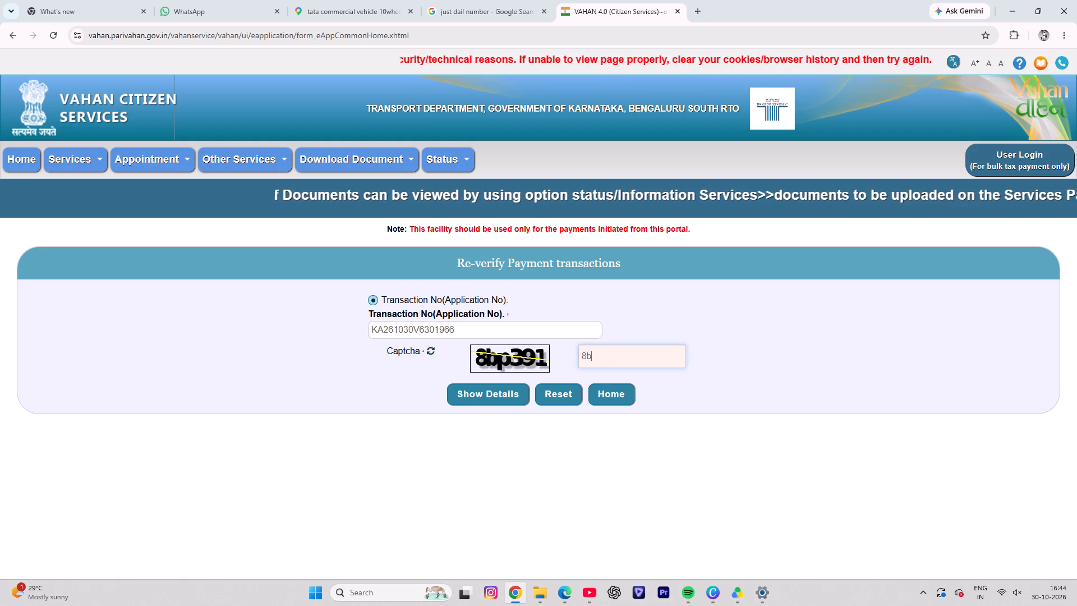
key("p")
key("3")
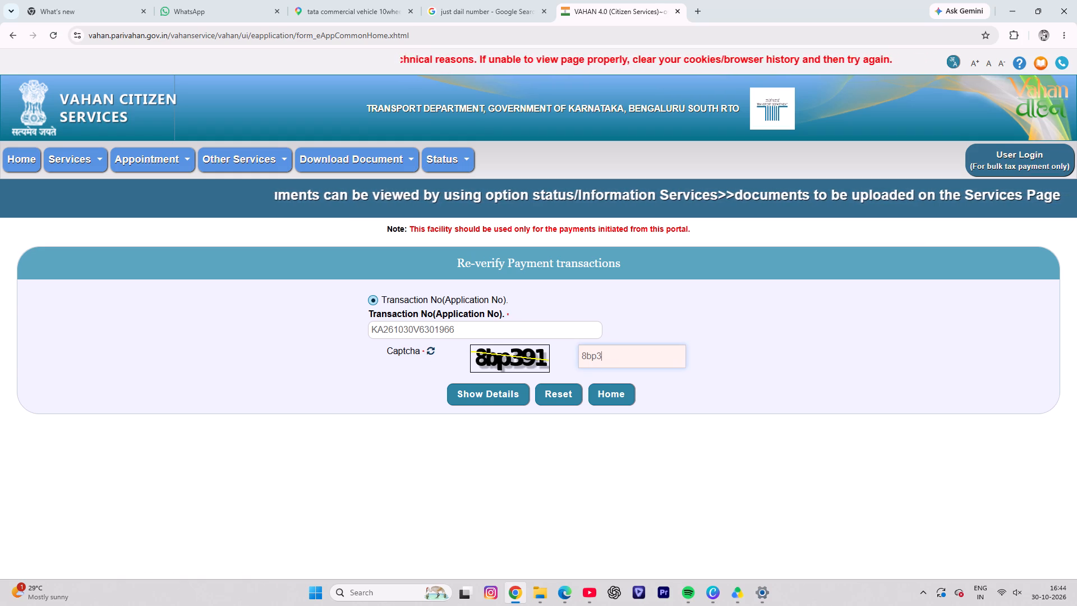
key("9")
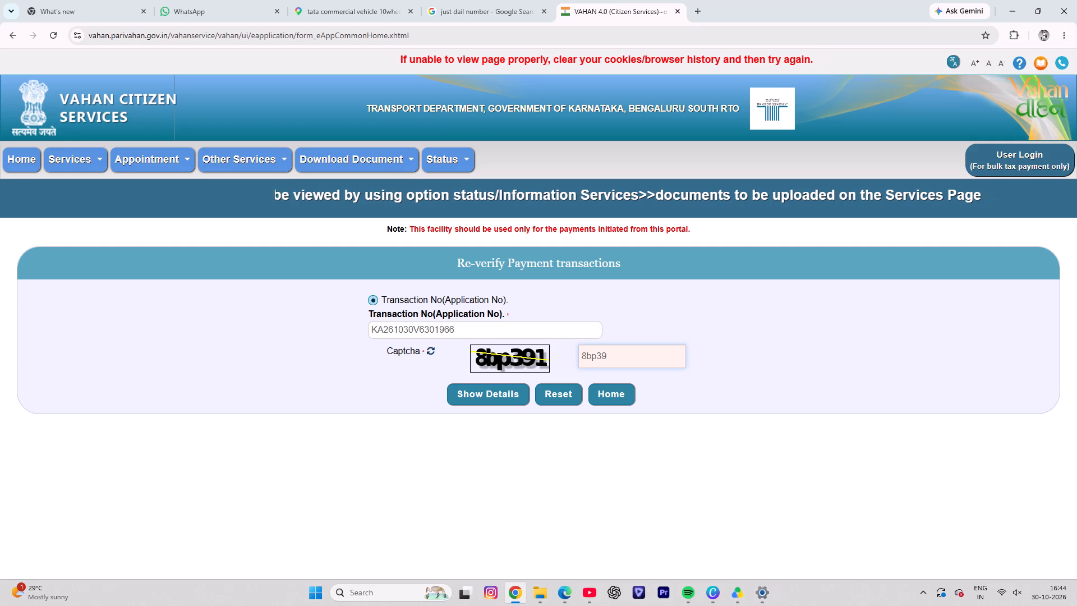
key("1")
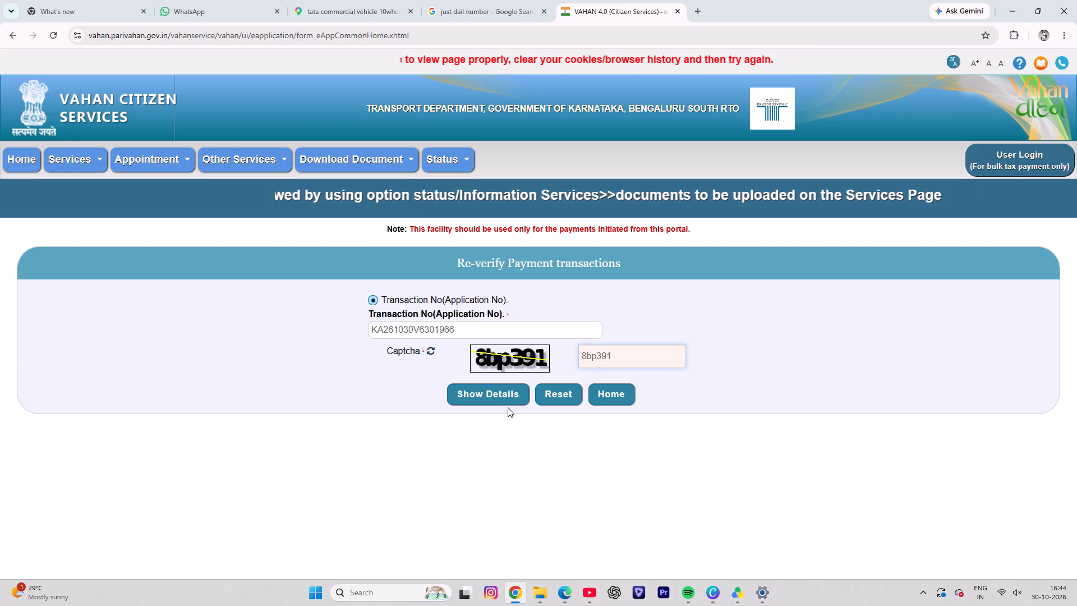
left_click(499, 393)
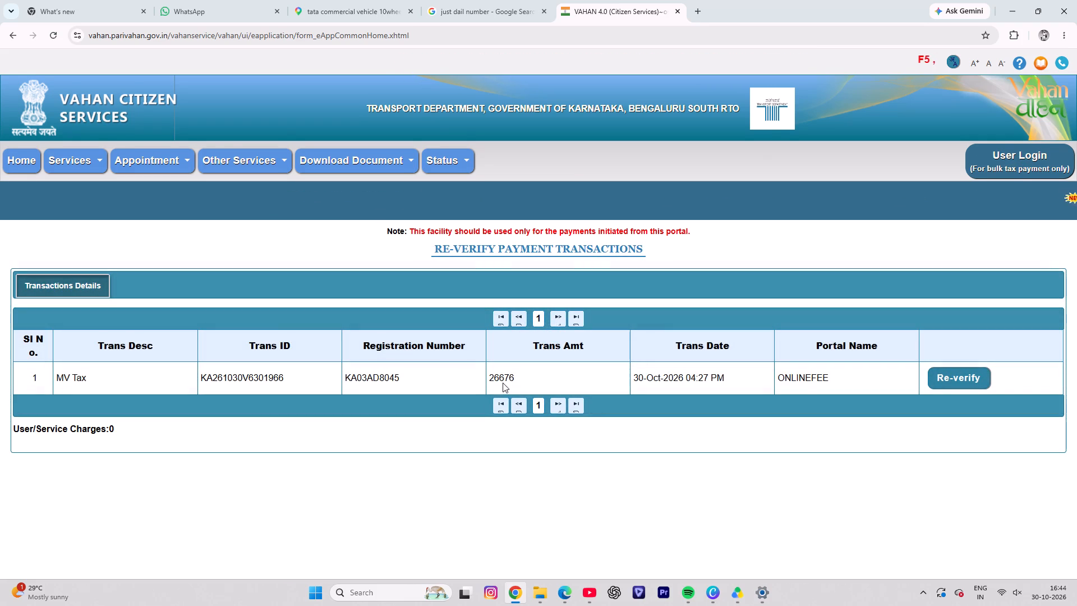
Re-verify the pending MV Tax transaction by running the bank check and confirming the payment verification.
scroll(597, 418, "down", 1)
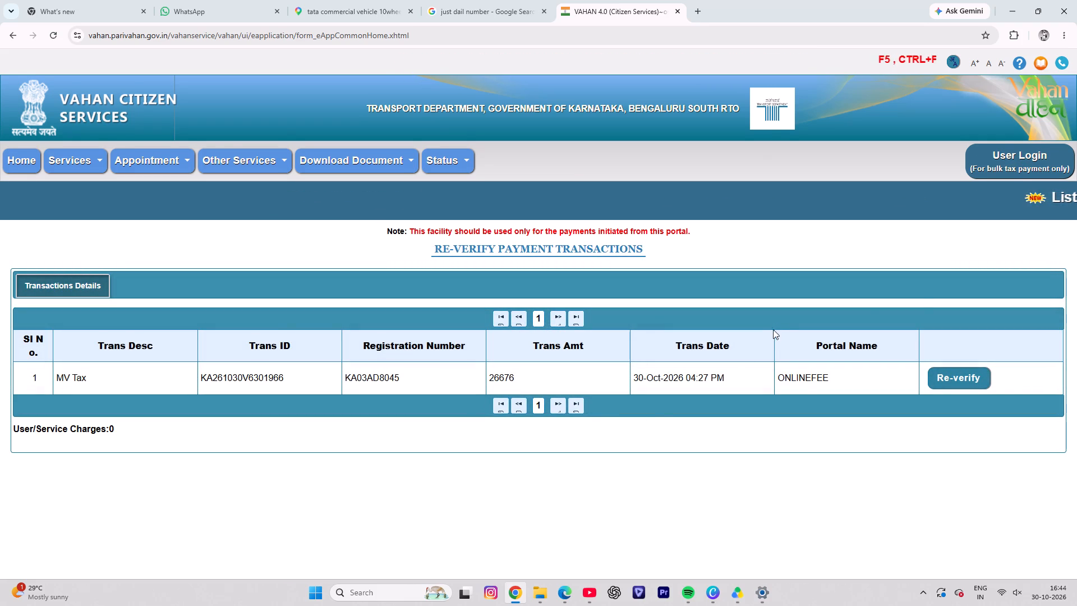
left_click(970, 375)
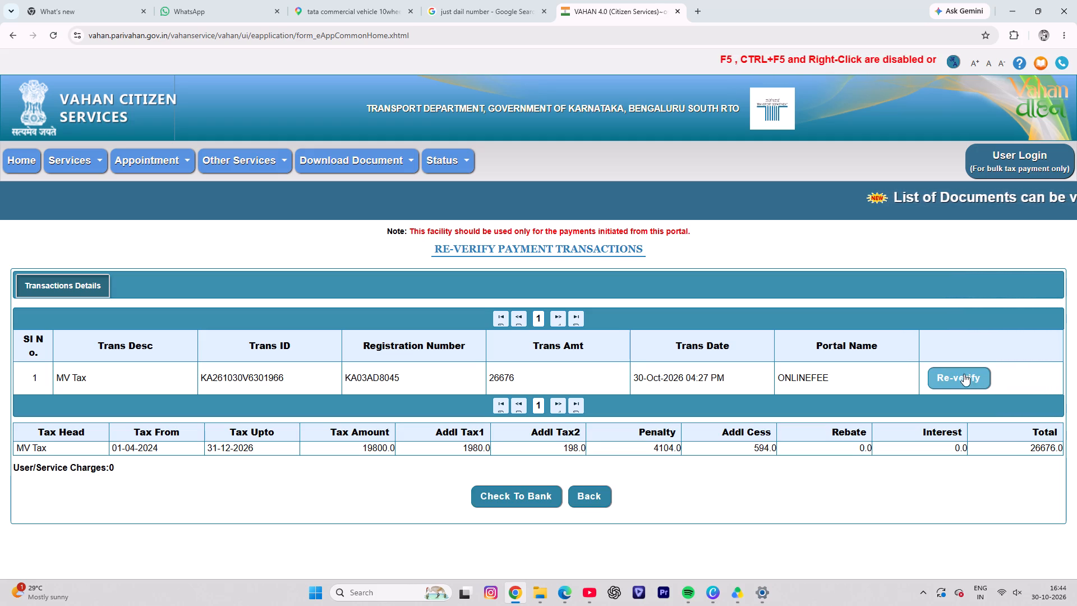
scroll(857, 379, "down", 3)
scroll(857, 380, "up", 1)
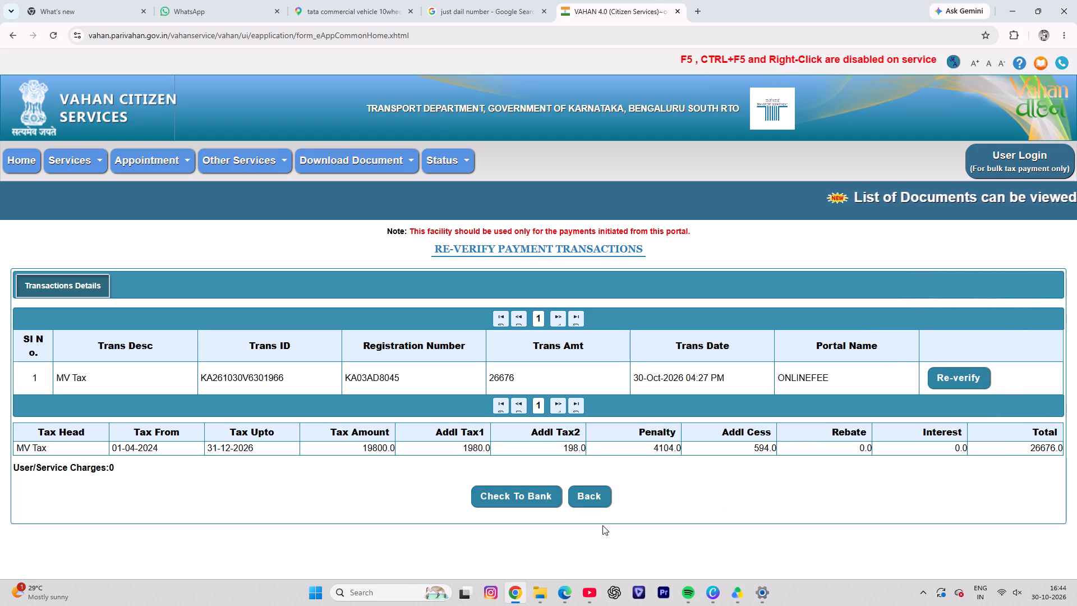
scroll(509, 465, "down", 1)
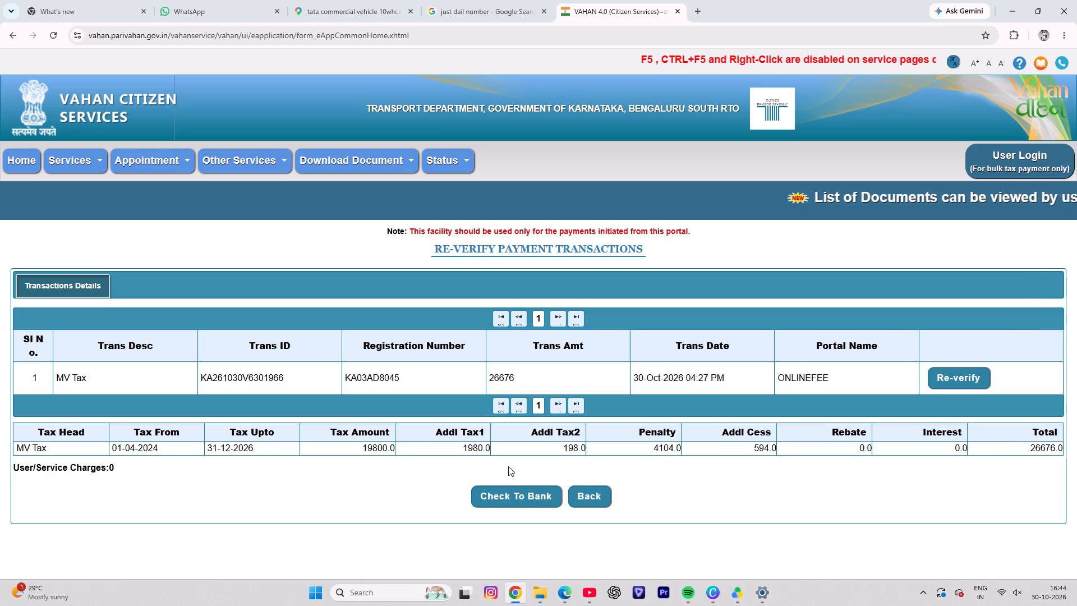
left_click(516, 492)
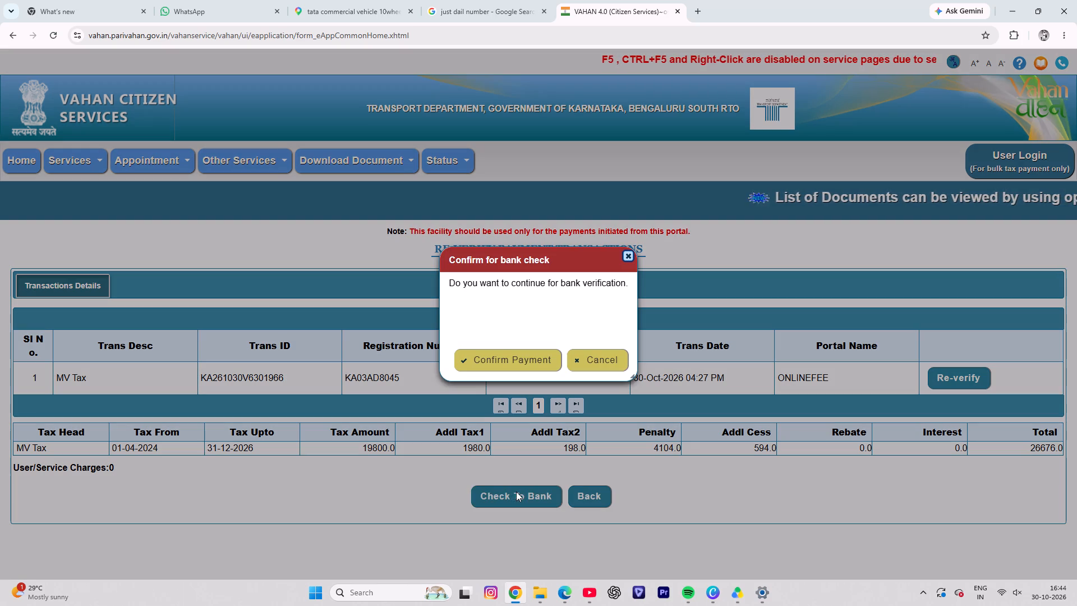
left_click(519, 350)
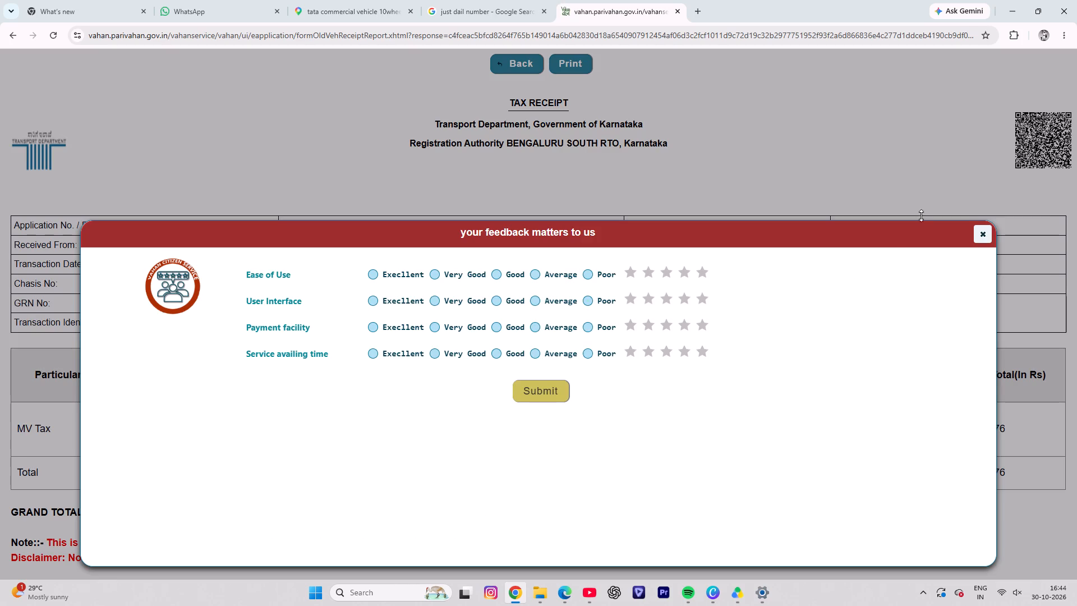
Close the feedback form and save the tax receipt as a PDF in Downloads, replacing the existing file.
left_click(983, 235)
scroll(706, 281, "down", 4)
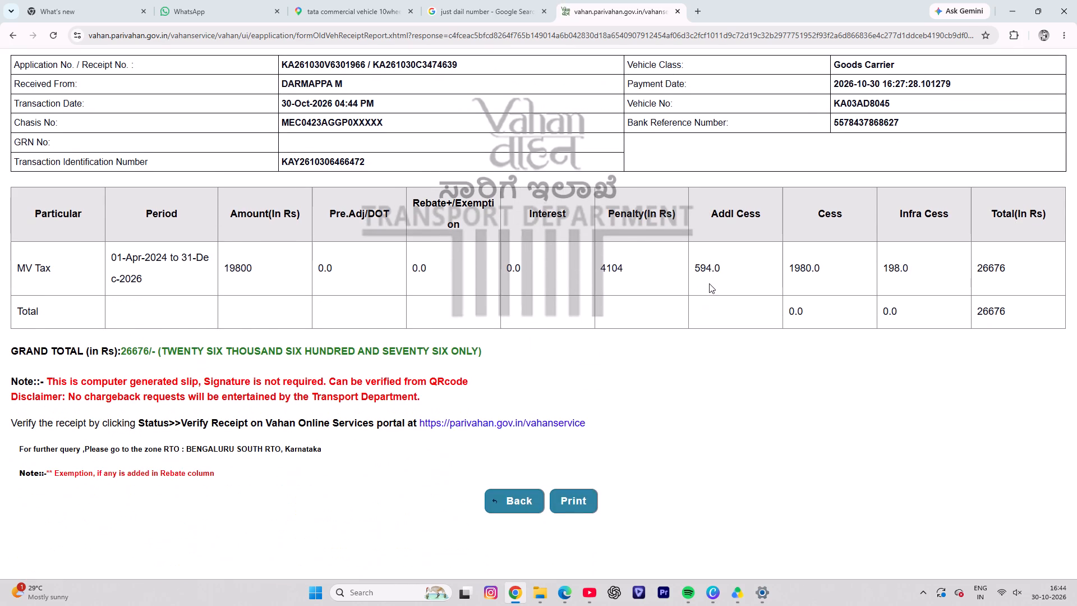
left_click(586, 492)
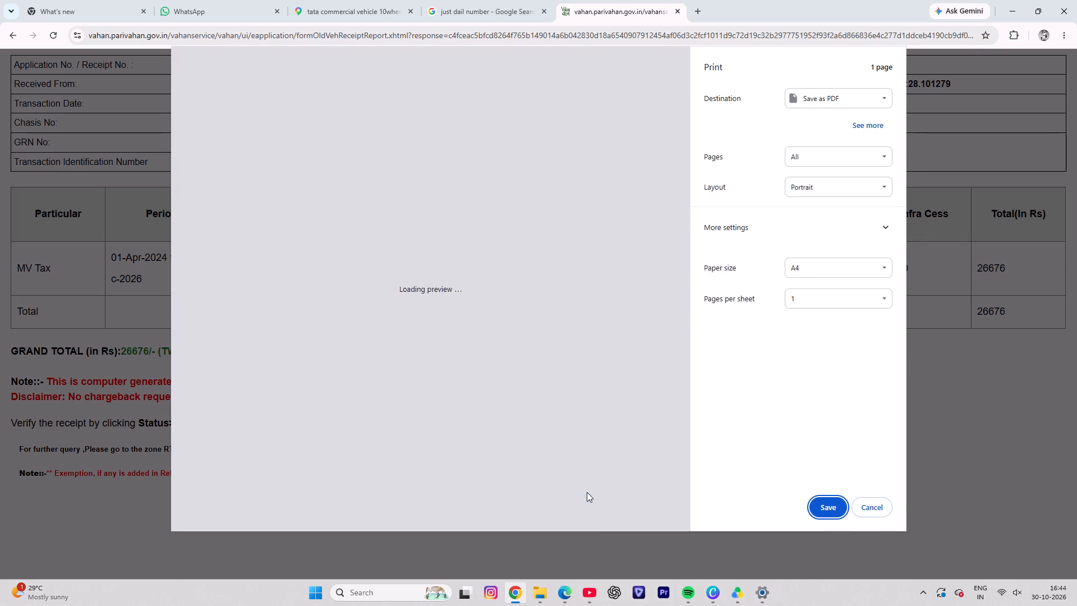
scroll(688, 382, "down", 3)
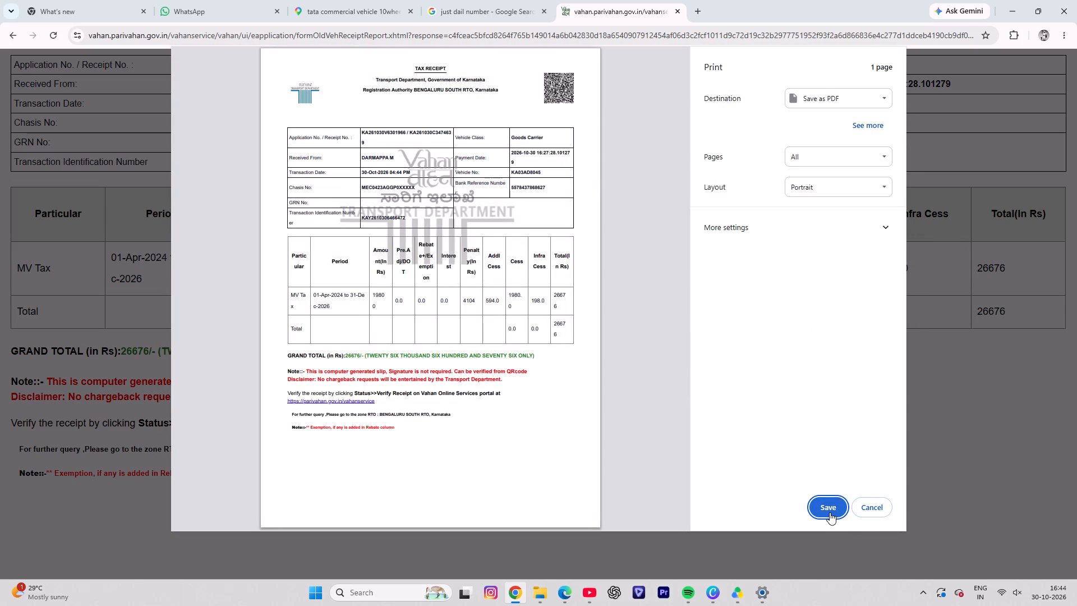
left_click(830, 512)
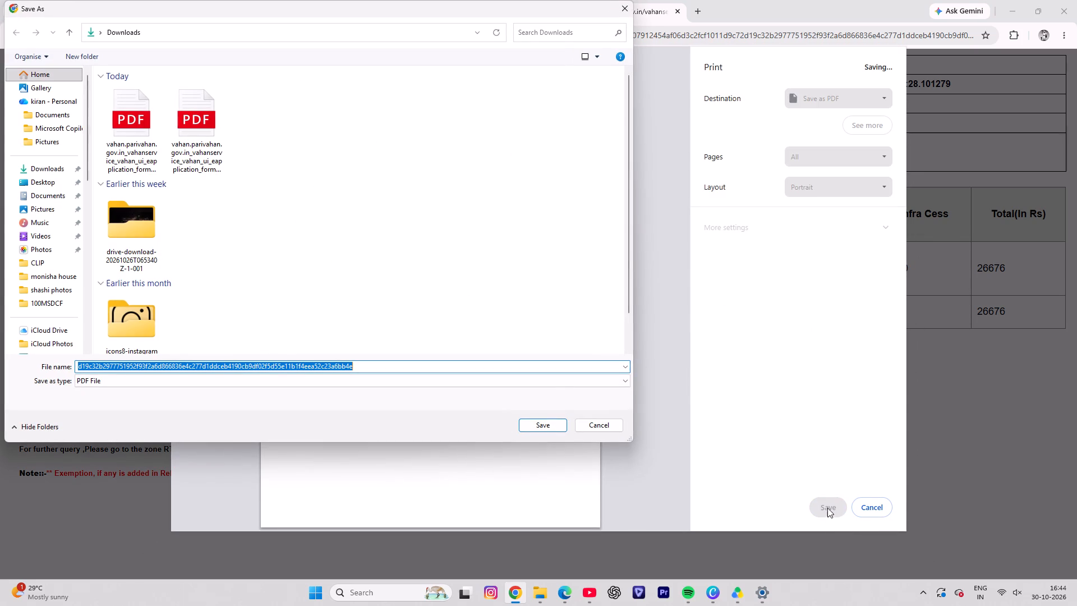
left_click(50, 165)
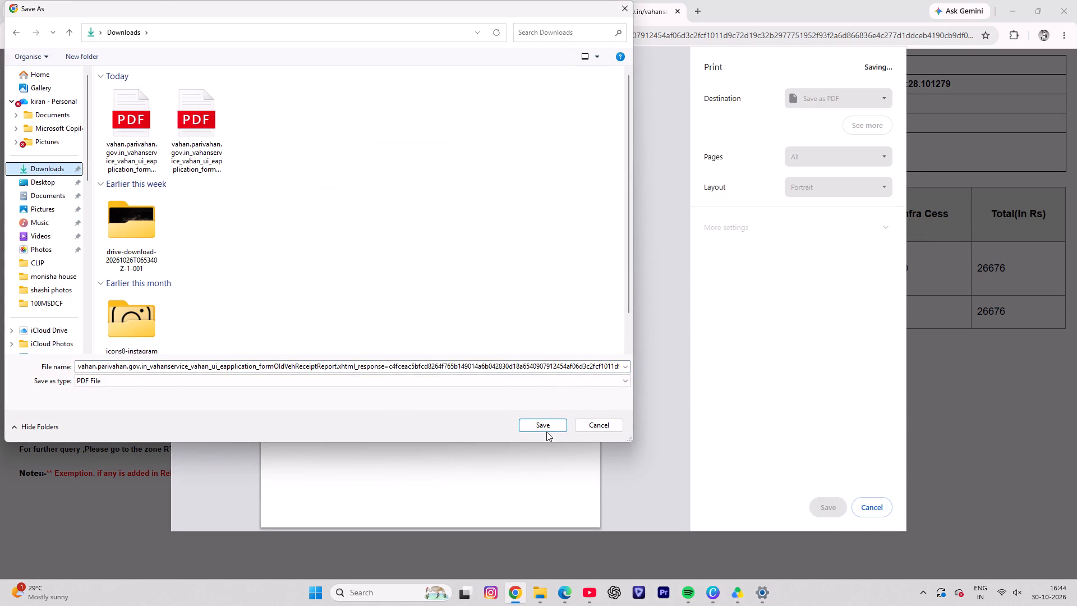
left_click(549, 424)
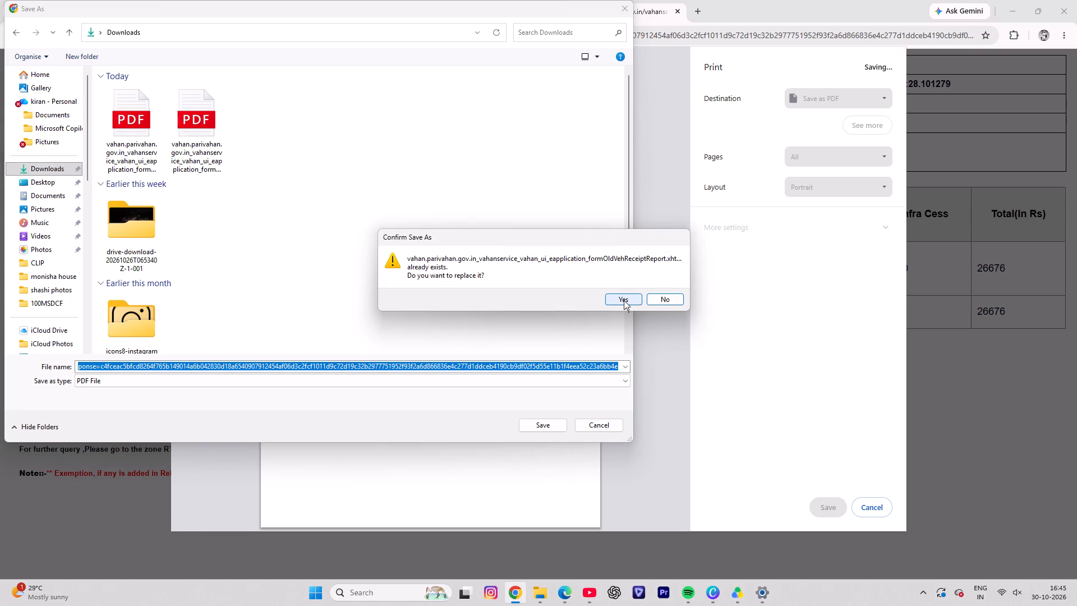
left_click(624, 300)
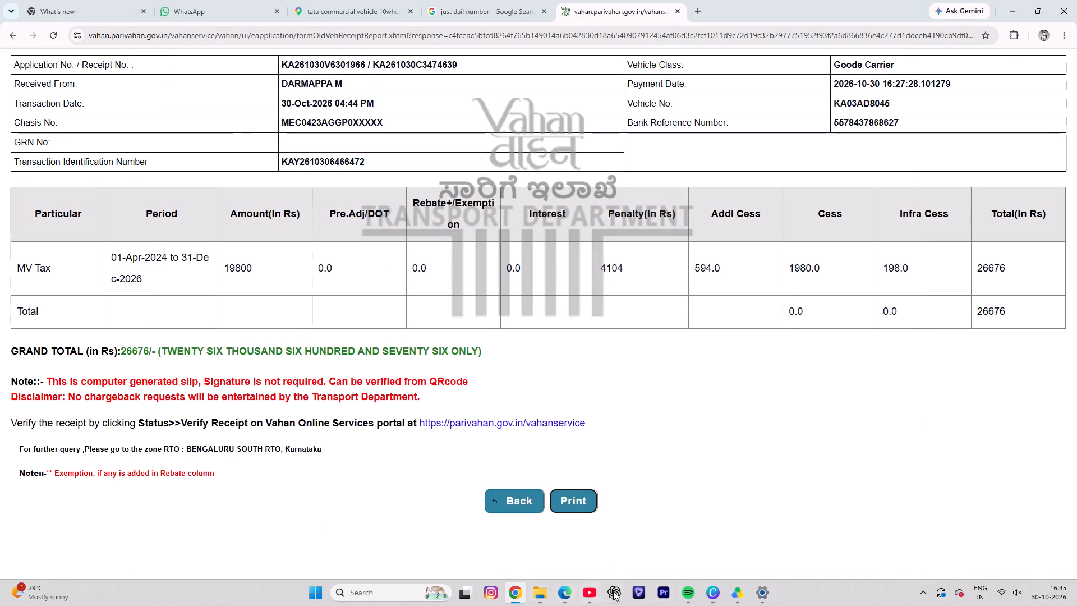
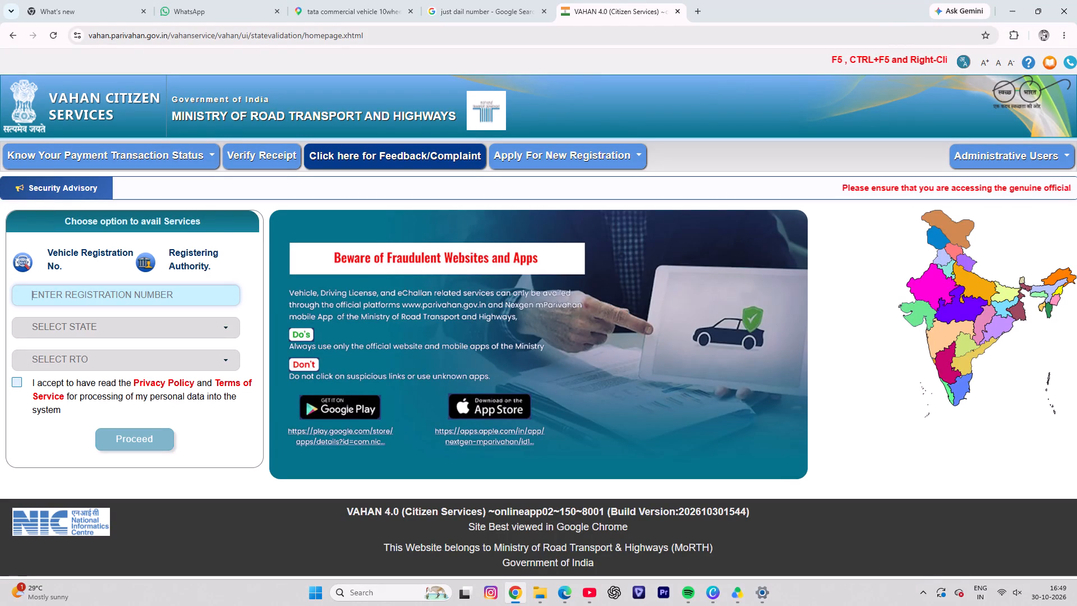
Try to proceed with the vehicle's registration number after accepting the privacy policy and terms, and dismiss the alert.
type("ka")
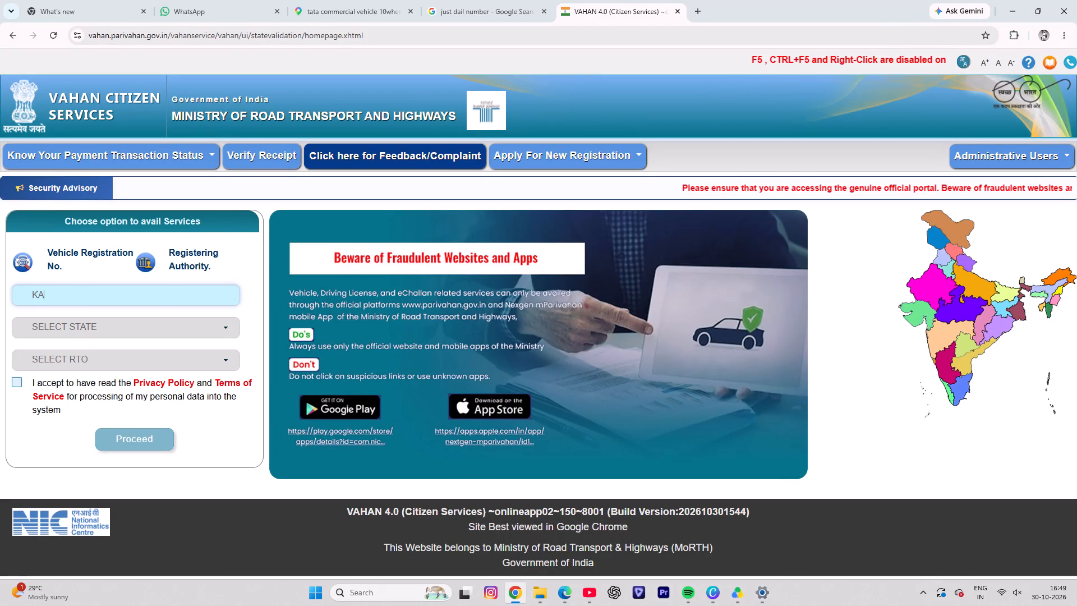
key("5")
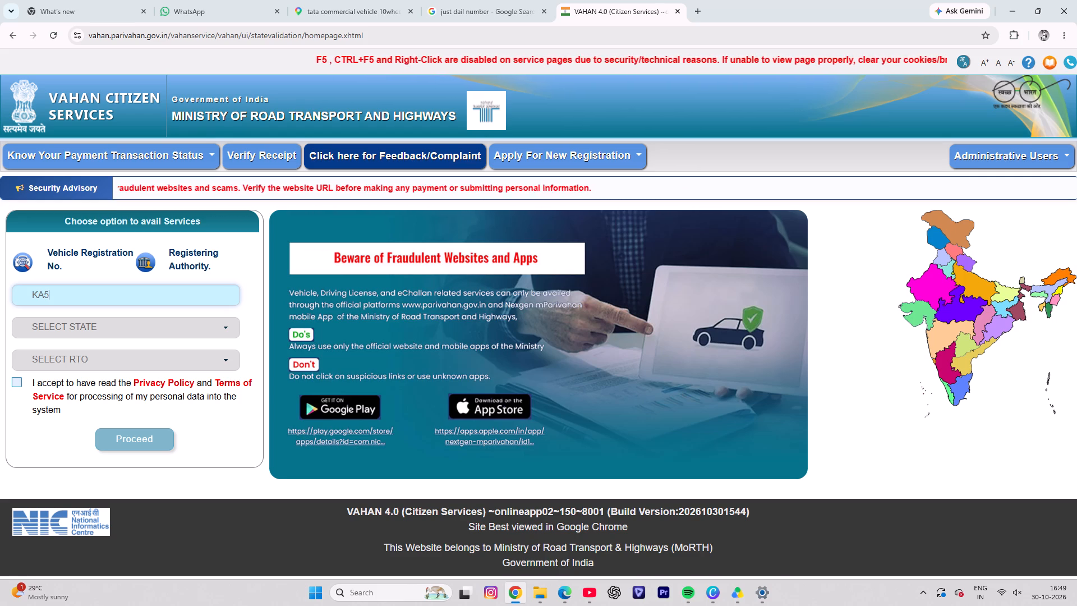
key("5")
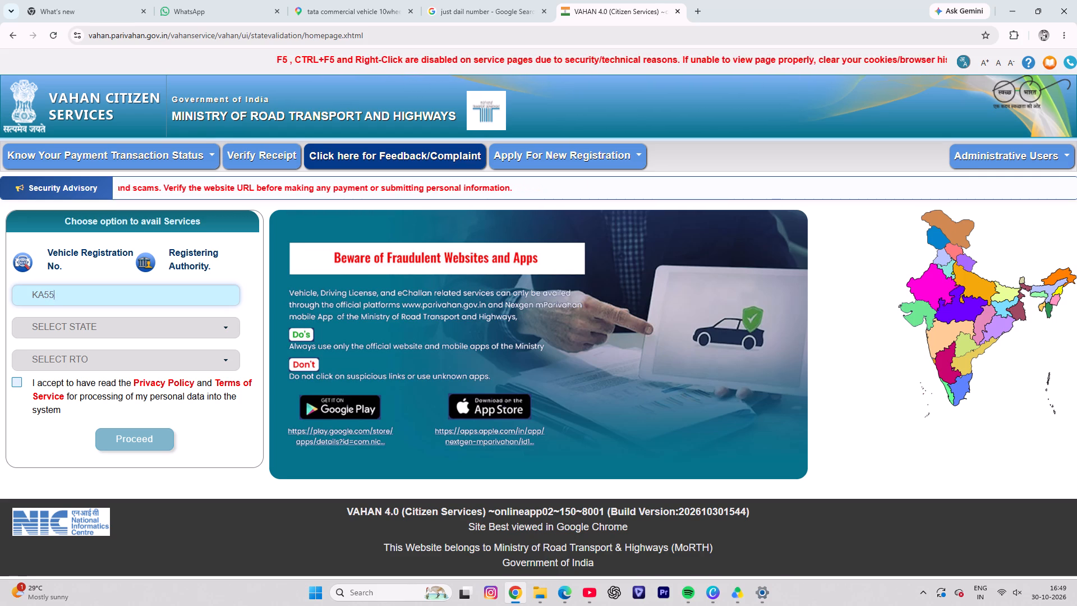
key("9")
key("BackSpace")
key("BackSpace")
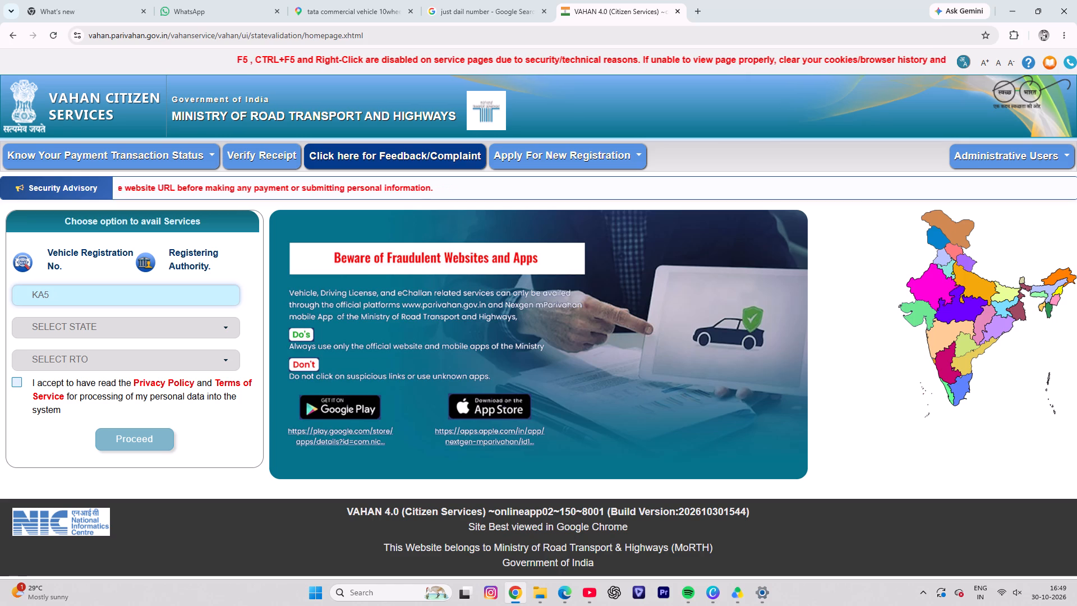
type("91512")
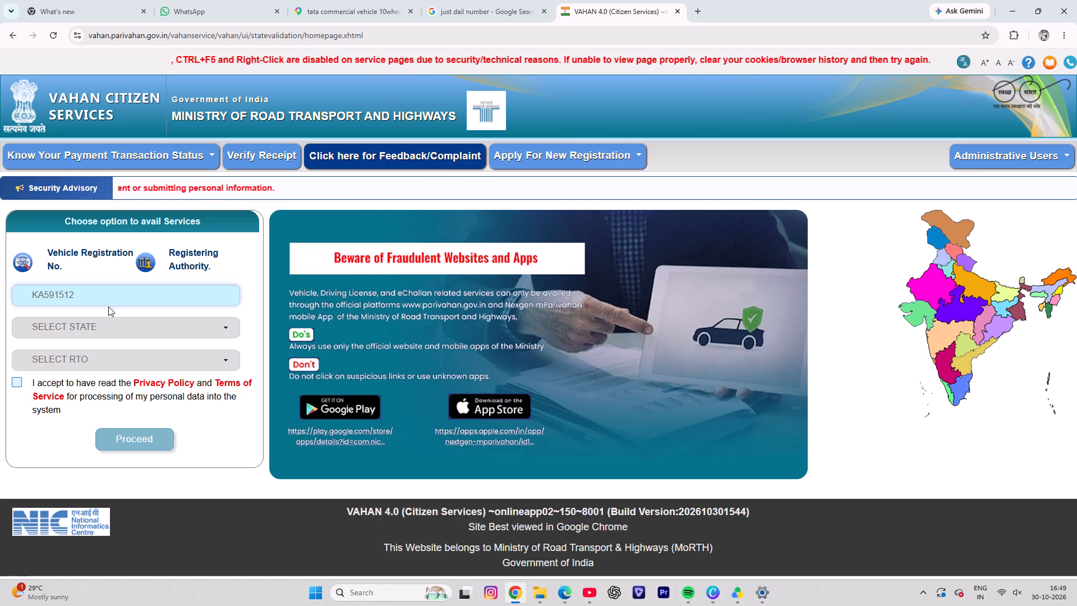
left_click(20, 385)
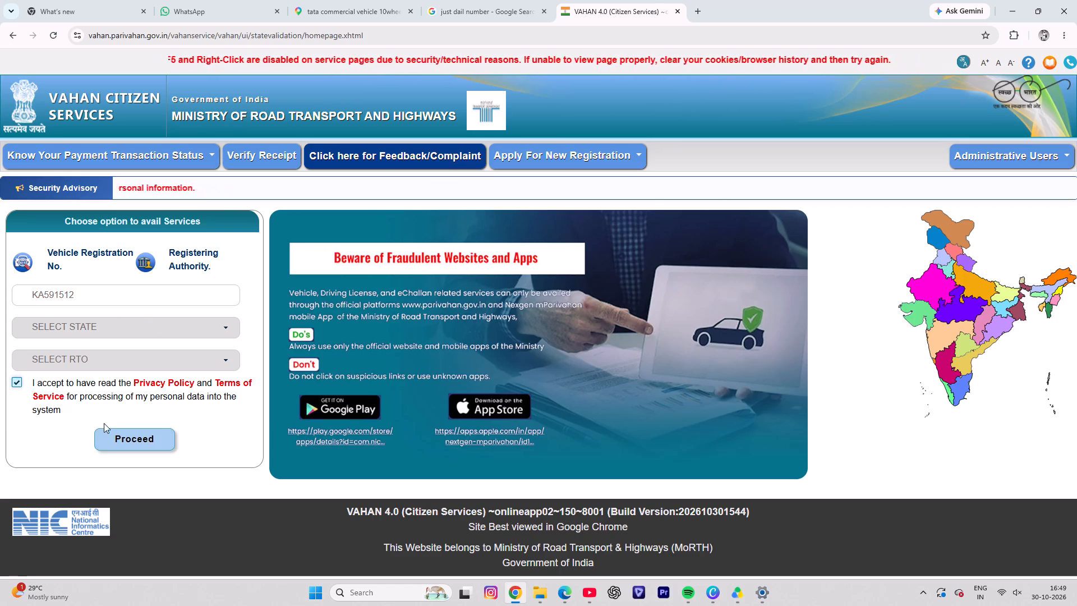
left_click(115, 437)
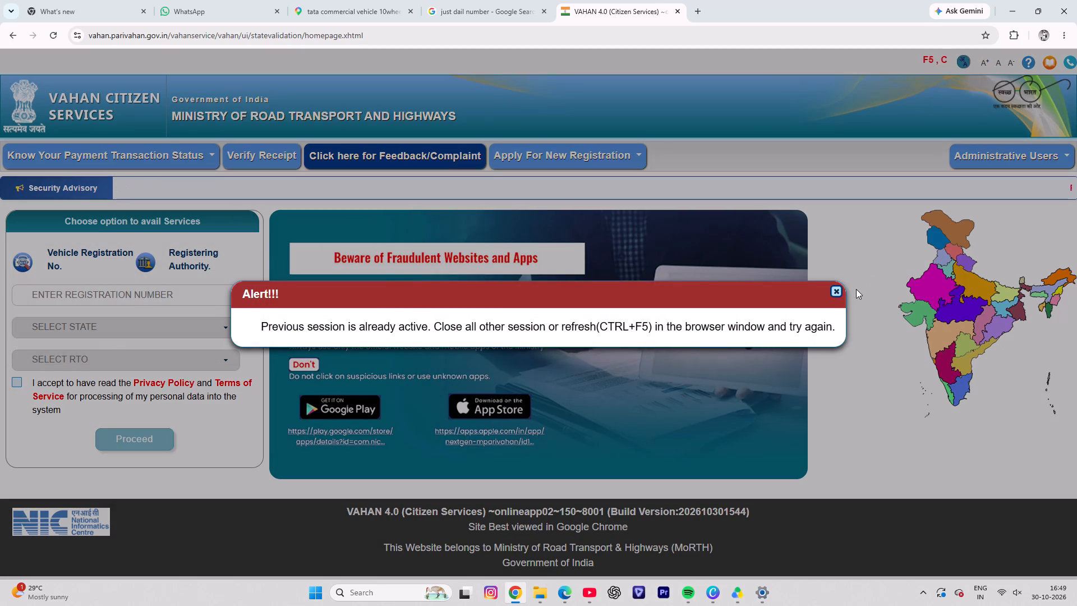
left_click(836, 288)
Re-enter the vehicle's registration number, accept the privacy policy and terms, submit the form, and dismiss the information message.
left_click(117, 293)
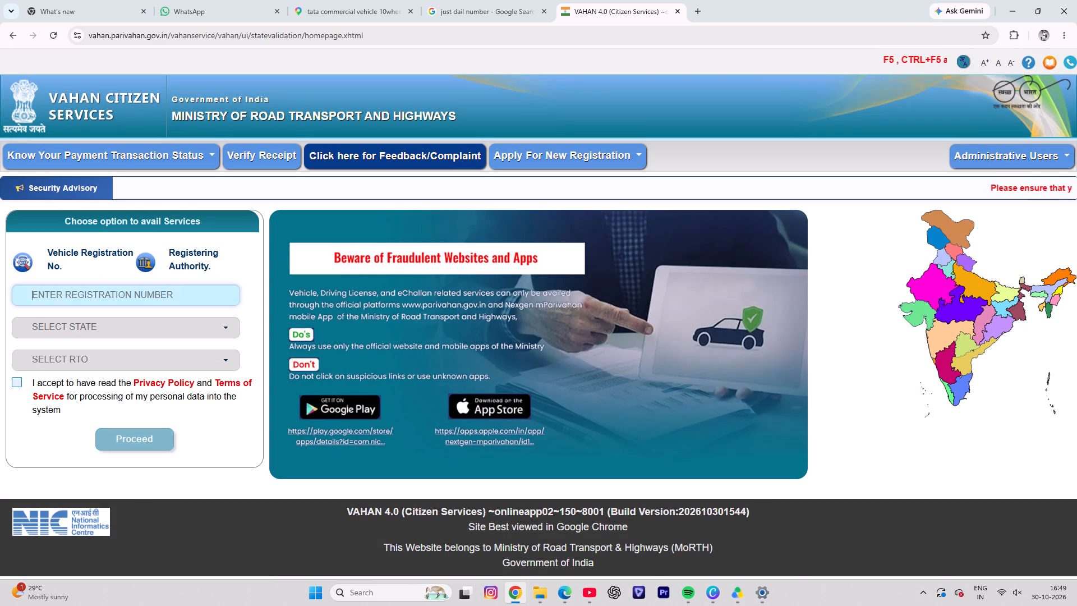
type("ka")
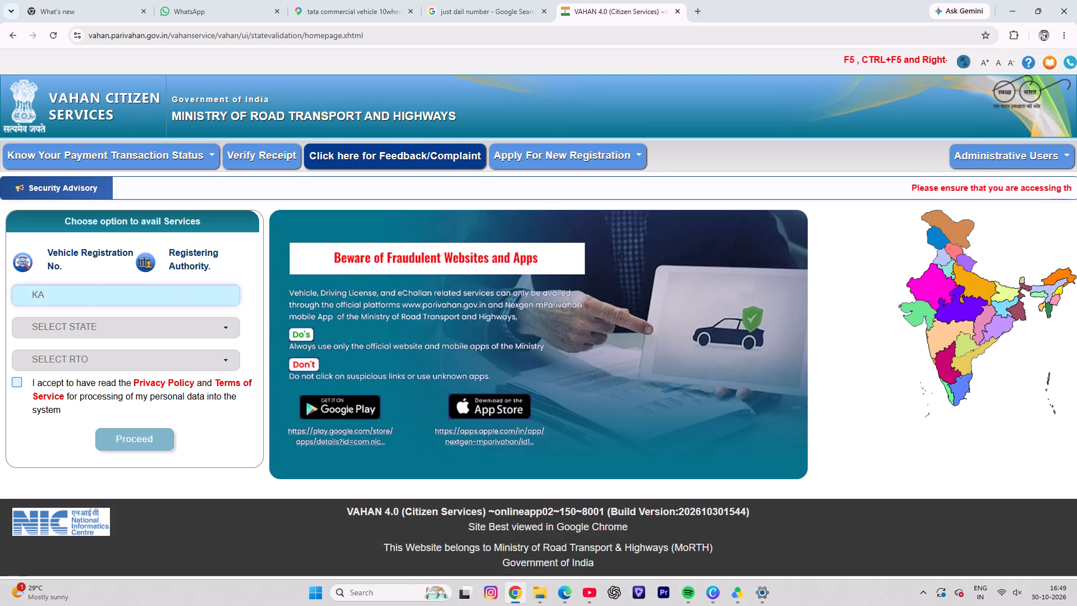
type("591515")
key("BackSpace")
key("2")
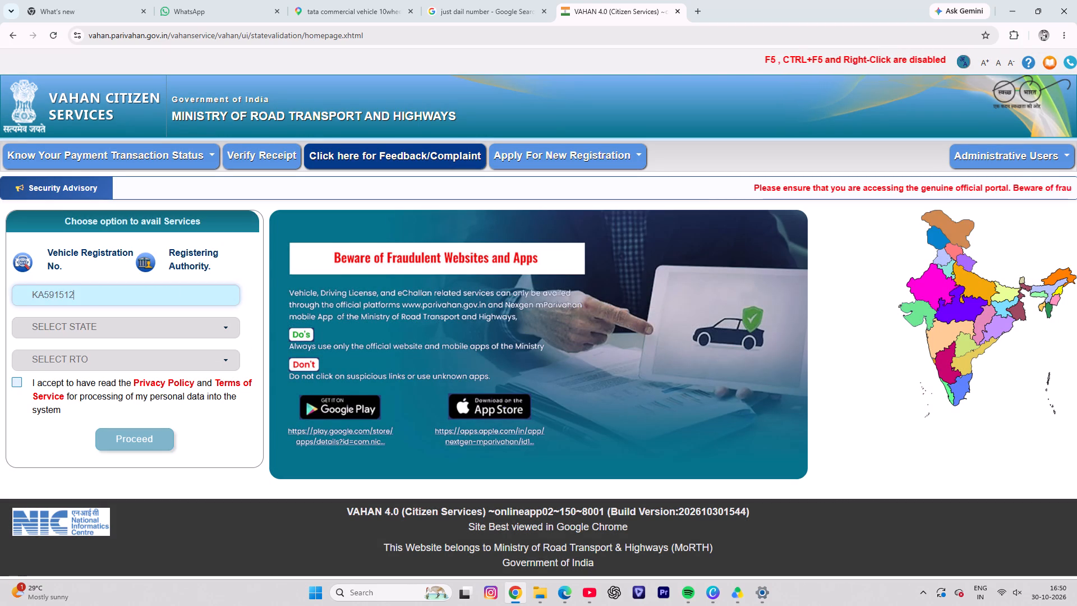
left_click(16, 385)
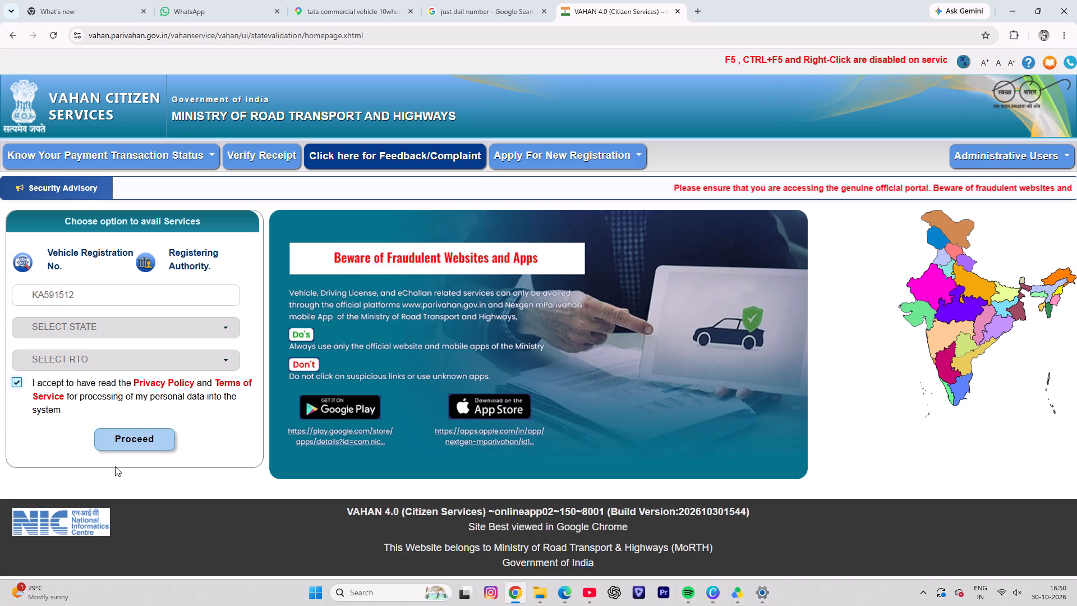
left_click(120, 449)
left_click(121, 440)
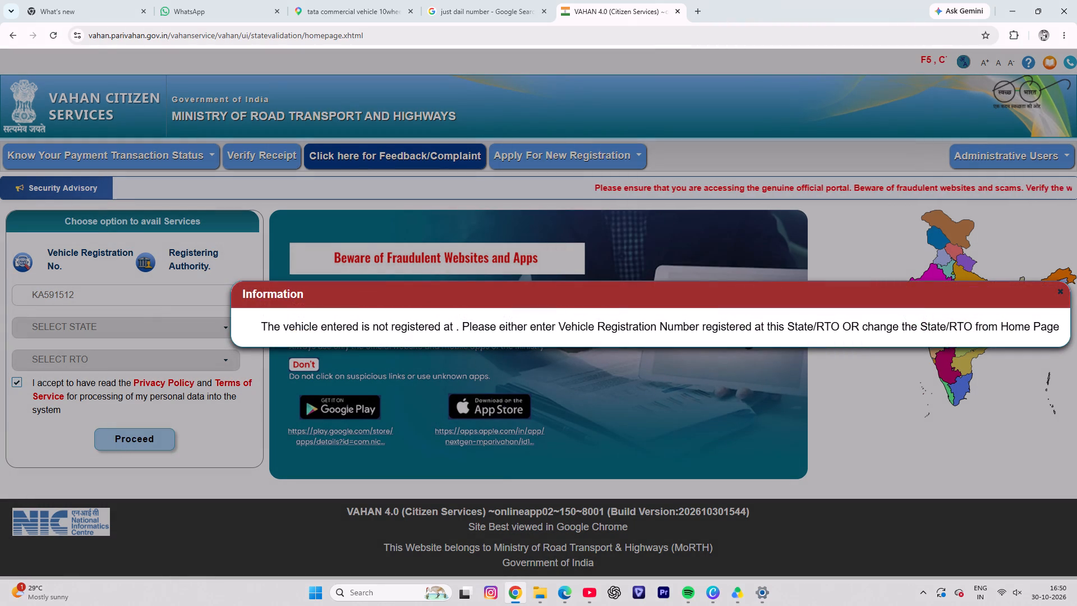
left_click(1064, 291)
left_click(1064, 288)
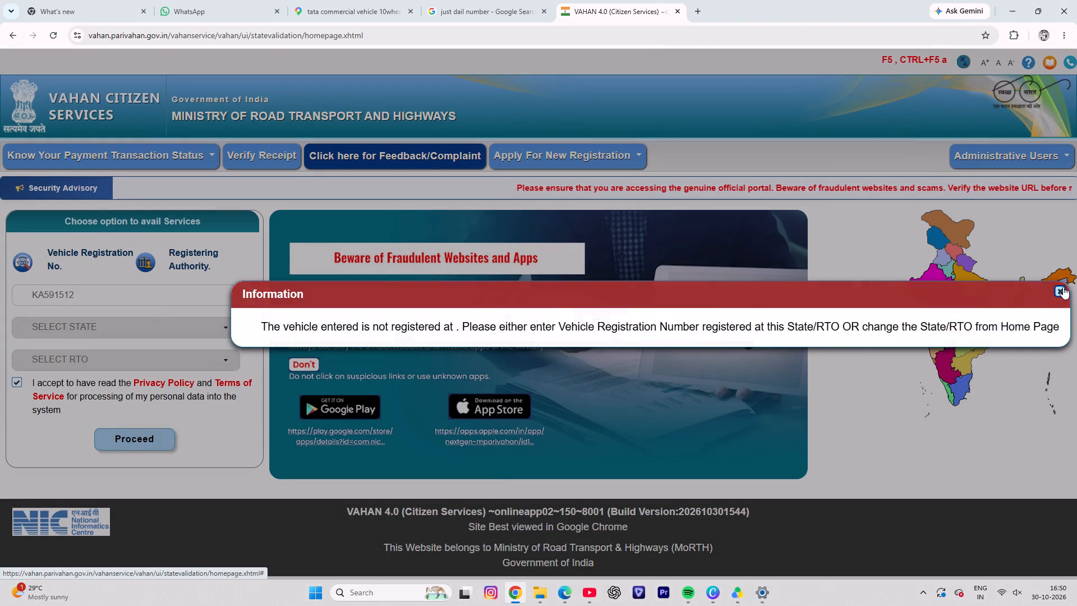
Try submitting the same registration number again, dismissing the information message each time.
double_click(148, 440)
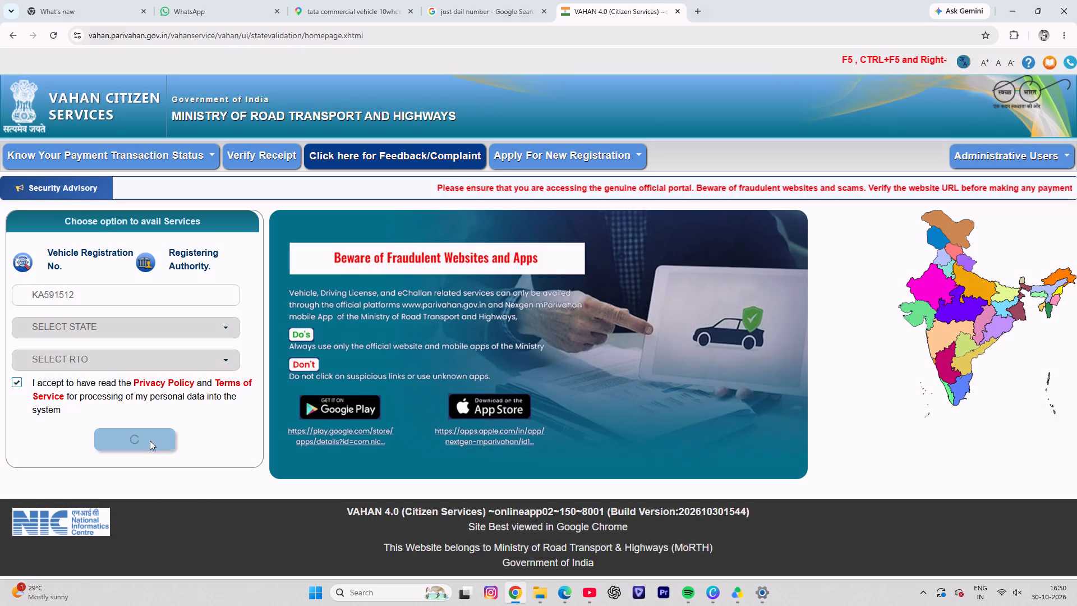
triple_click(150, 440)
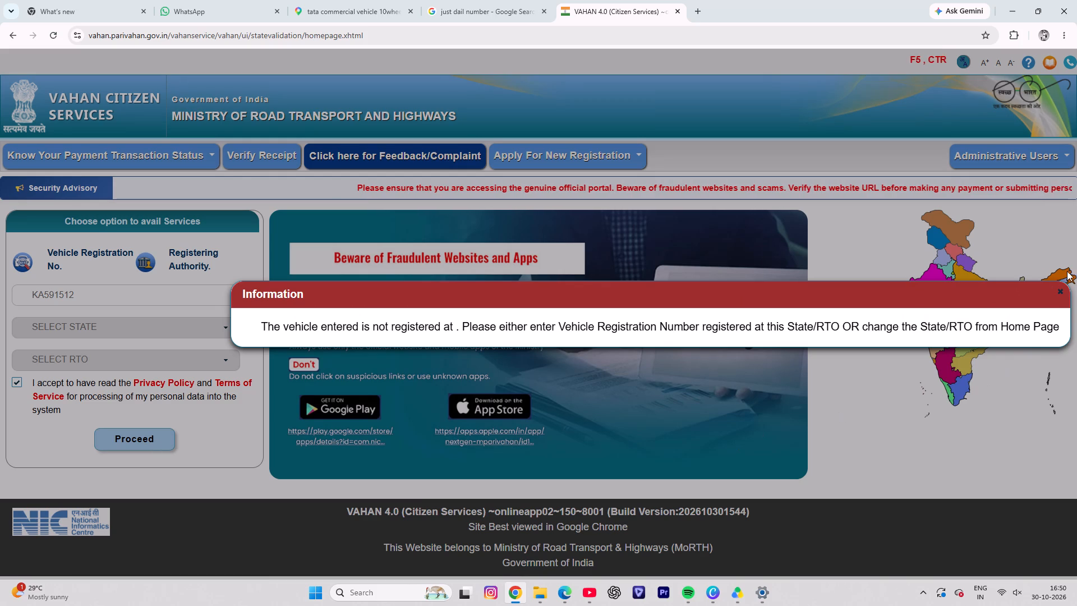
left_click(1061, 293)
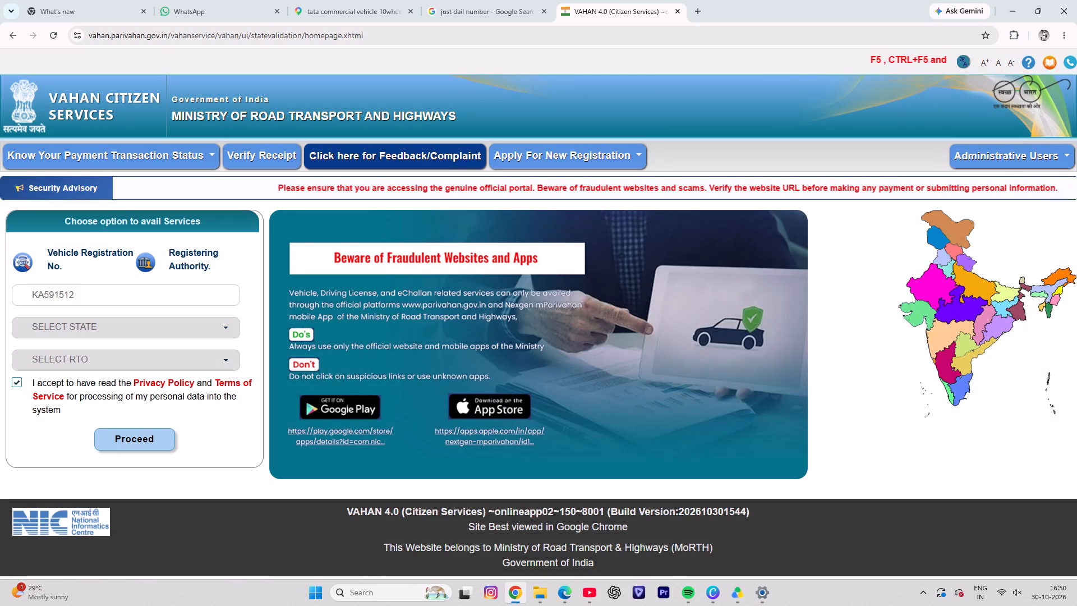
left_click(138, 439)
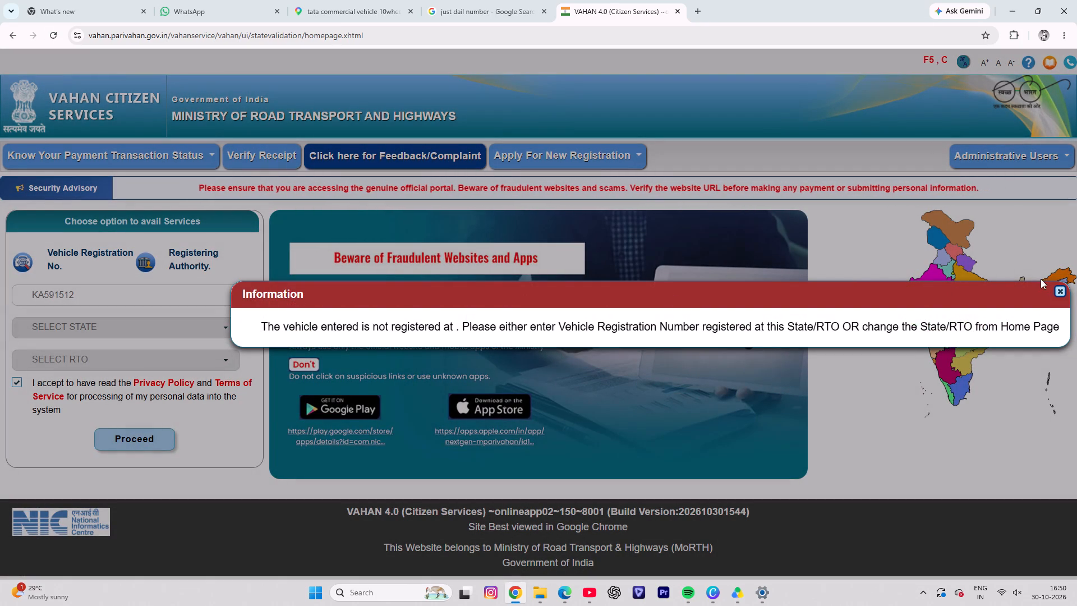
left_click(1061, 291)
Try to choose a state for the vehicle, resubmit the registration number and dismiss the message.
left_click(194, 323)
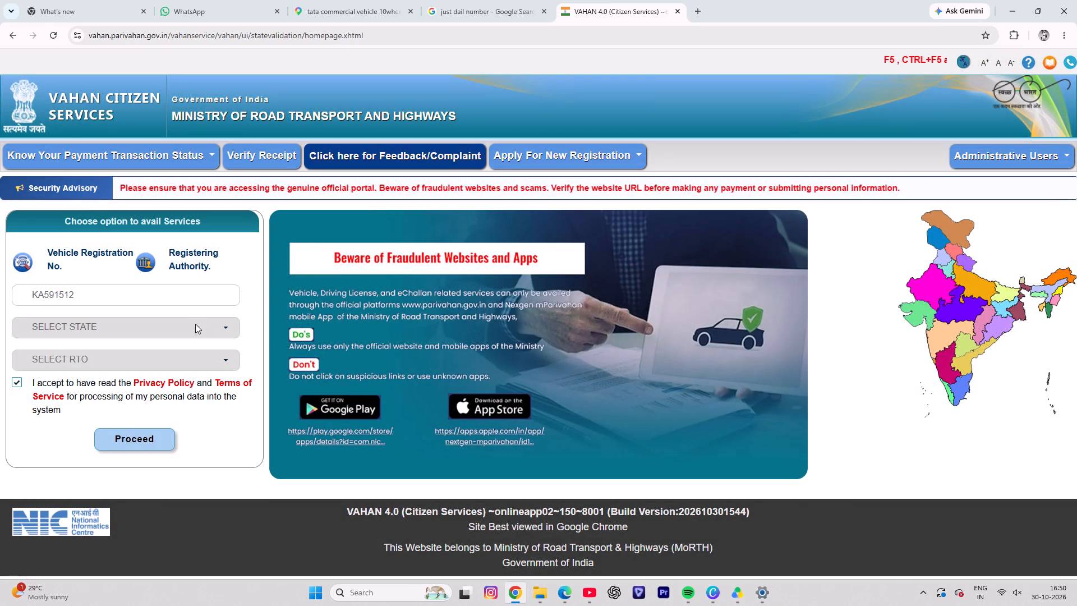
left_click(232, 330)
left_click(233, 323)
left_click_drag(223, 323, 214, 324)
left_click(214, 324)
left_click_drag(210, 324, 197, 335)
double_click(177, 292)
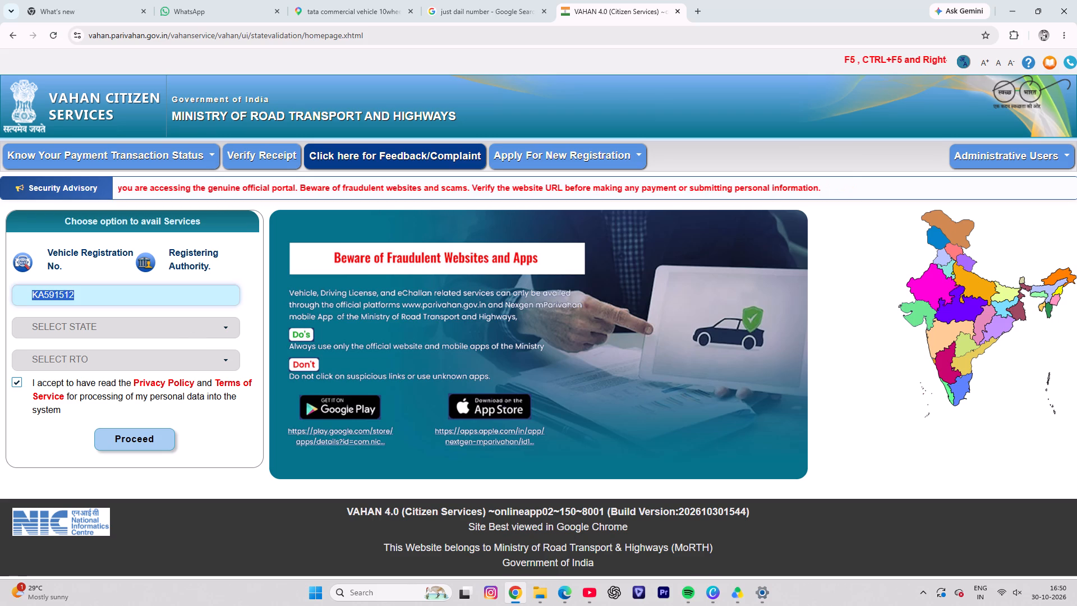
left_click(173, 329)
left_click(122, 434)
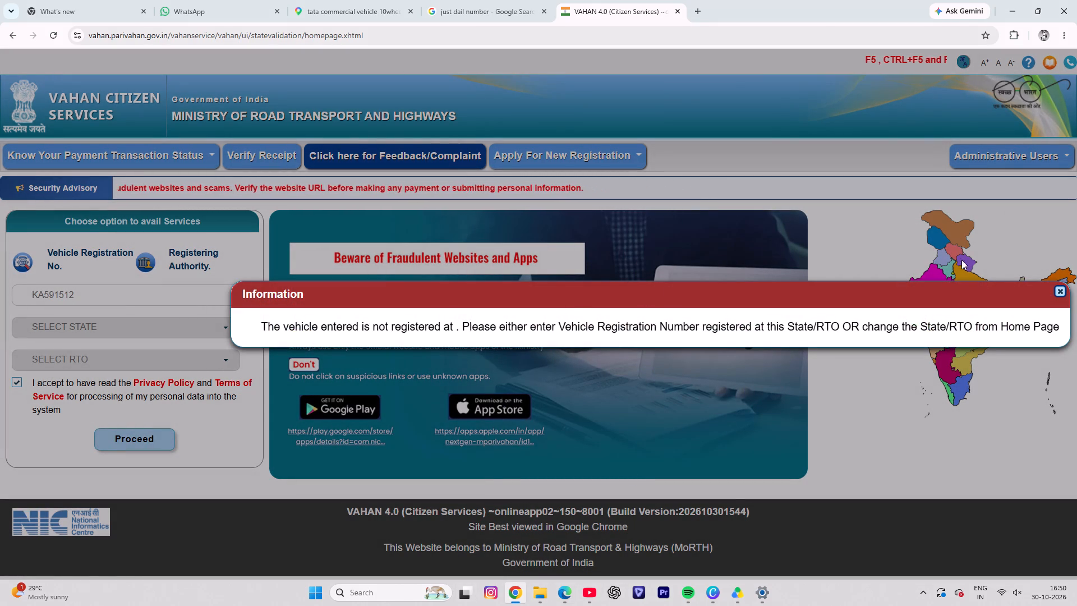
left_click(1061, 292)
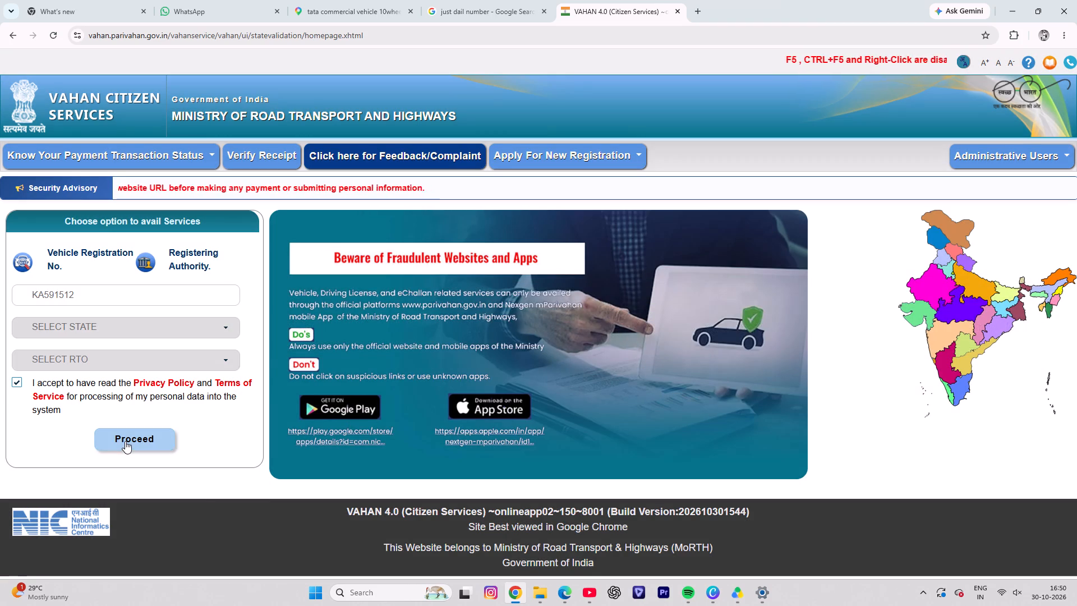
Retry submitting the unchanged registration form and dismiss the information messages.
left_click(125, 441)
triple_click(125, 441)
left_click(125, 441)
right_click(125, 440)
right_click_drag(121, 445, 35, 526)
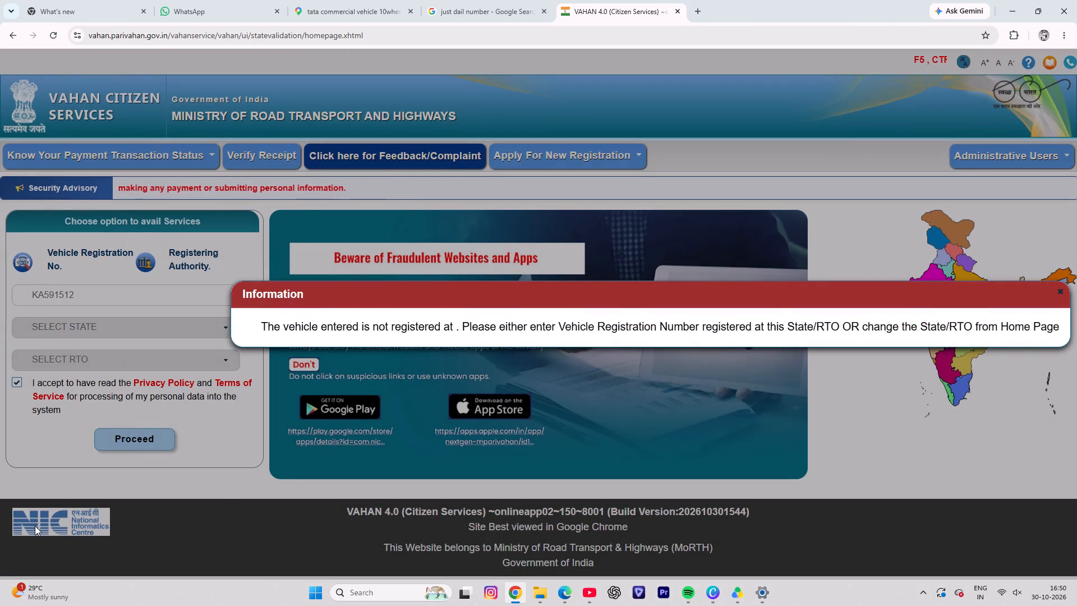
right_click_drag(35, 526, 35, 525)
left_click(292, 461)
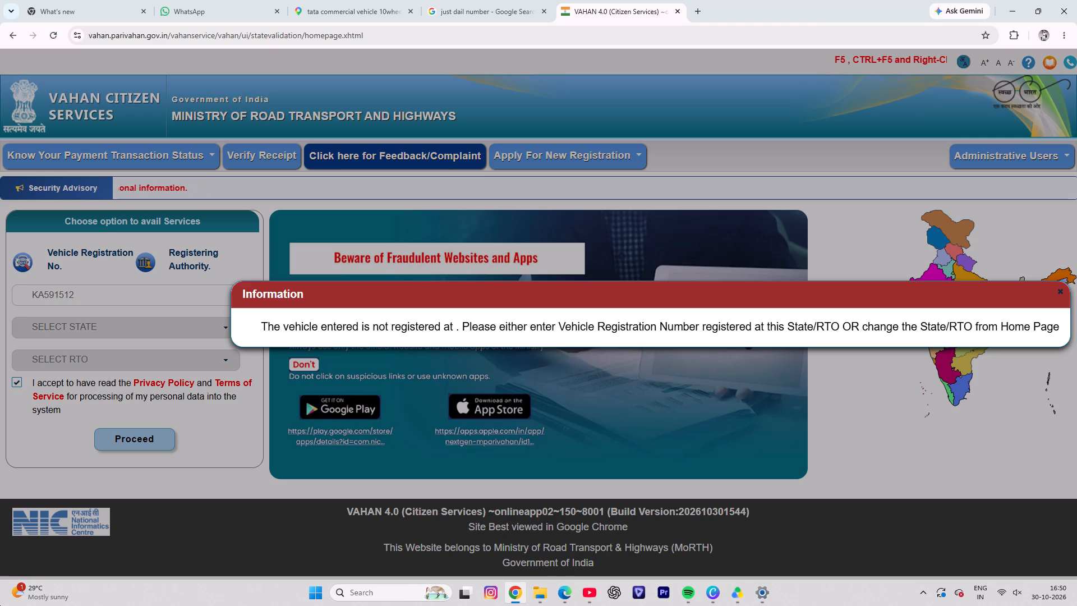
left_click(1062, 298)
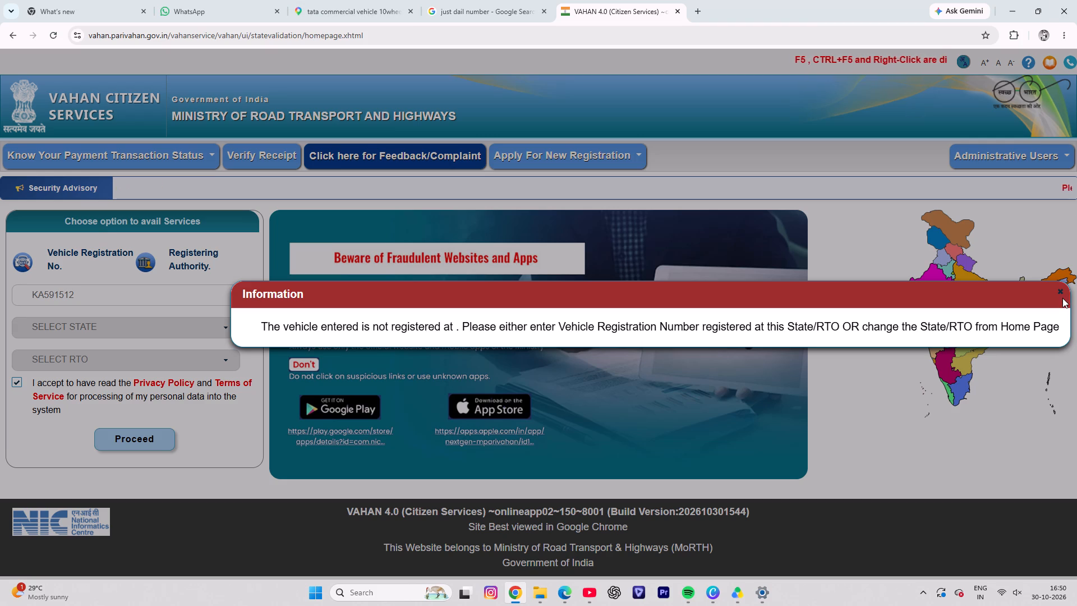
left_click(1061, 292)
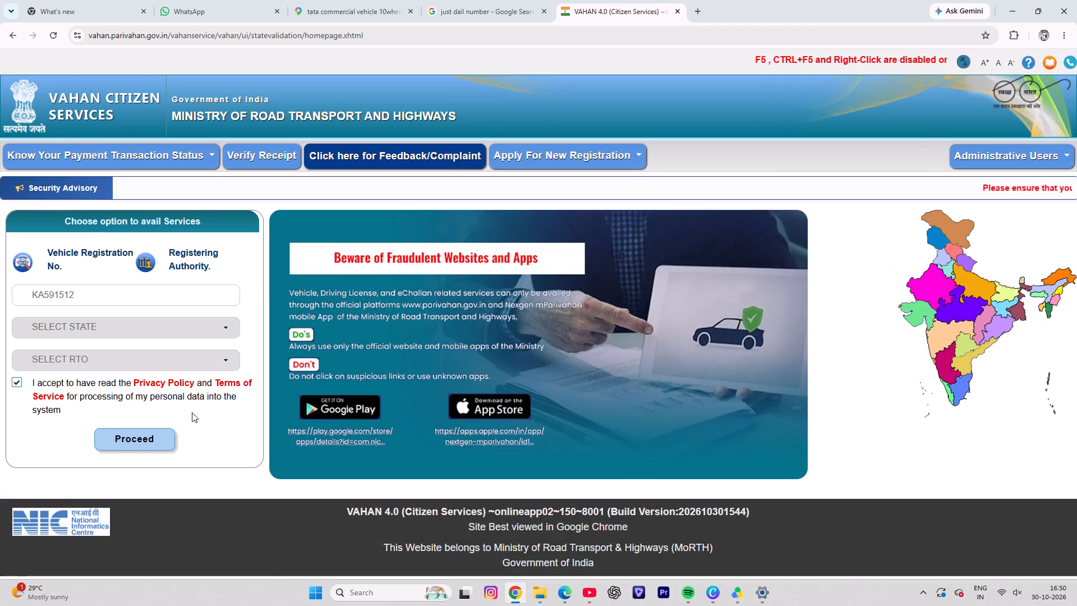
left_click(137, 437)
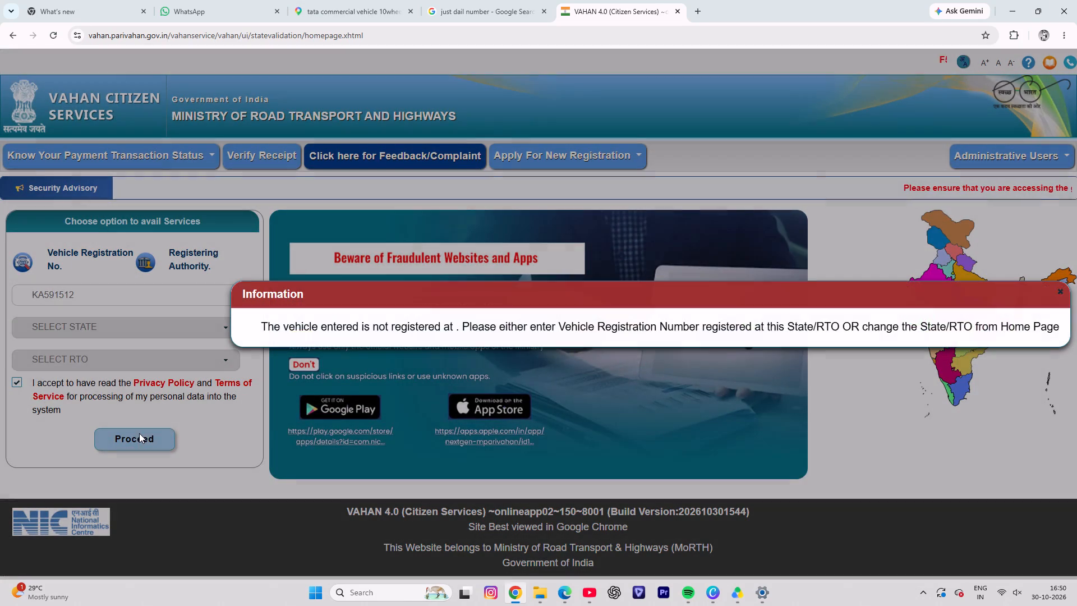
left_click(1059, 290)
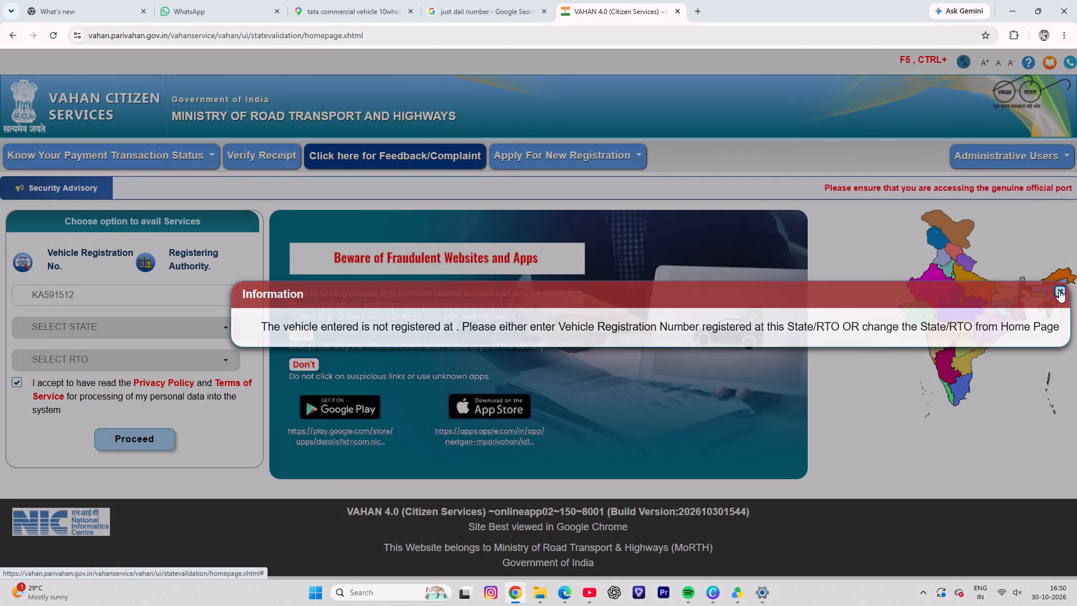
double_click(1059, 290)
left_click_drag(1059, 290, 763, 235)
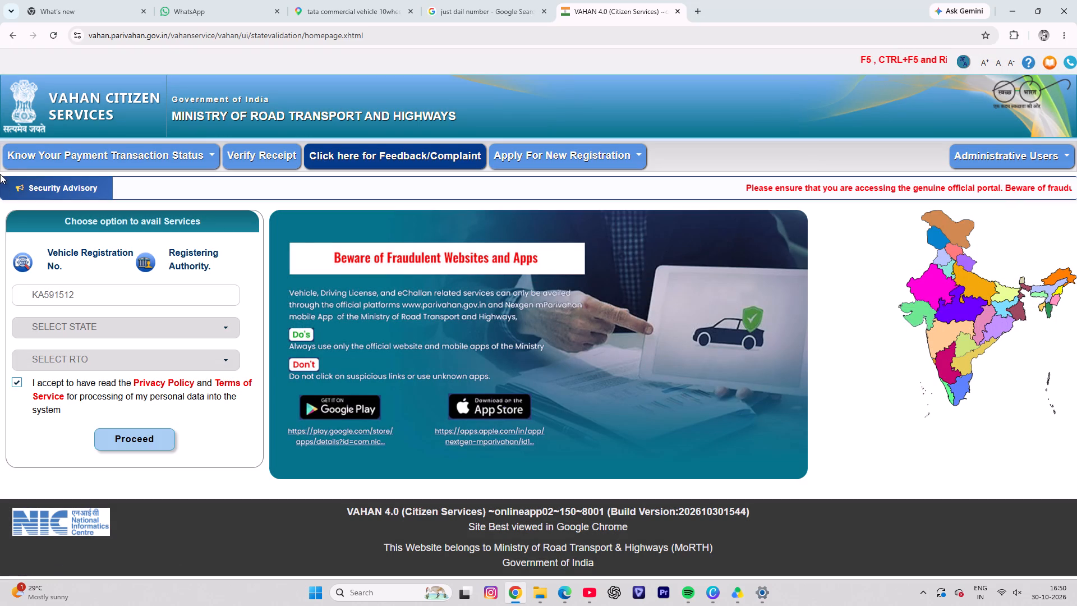
Choose the Vehicle Registration No. option, submit the registration form, and proceed past the Authentication Modes information to the citizen services.
left_click(98, 265)
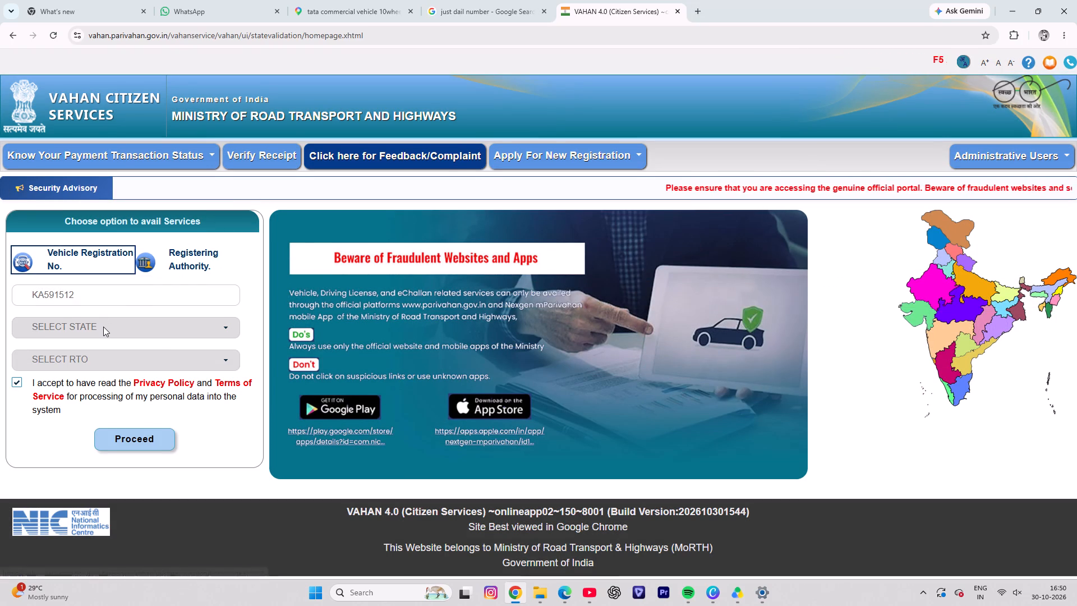
left_click(103, 327)
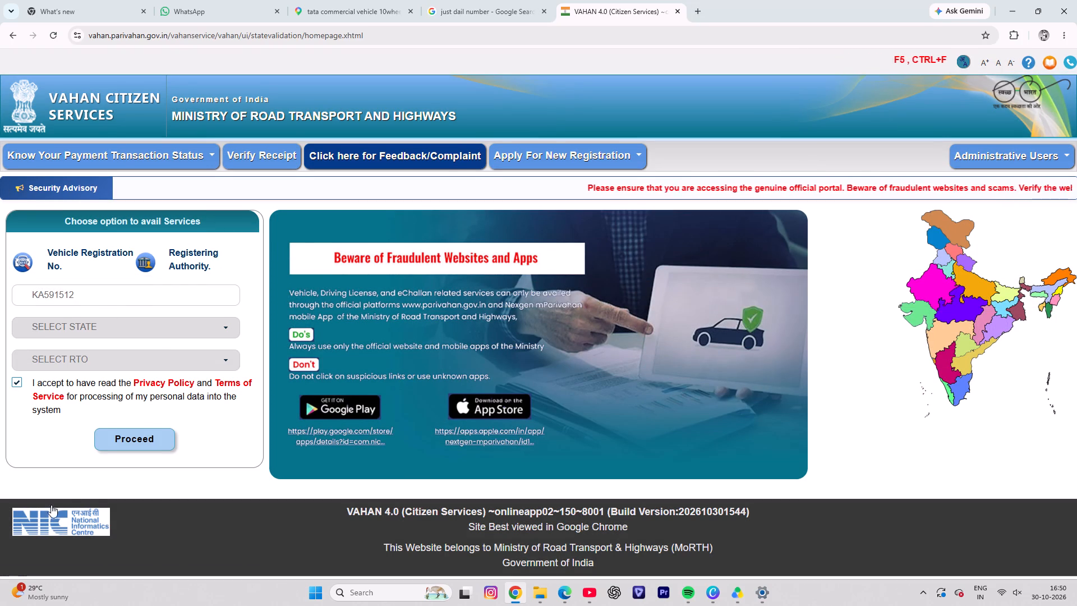
left_click(119, 438)
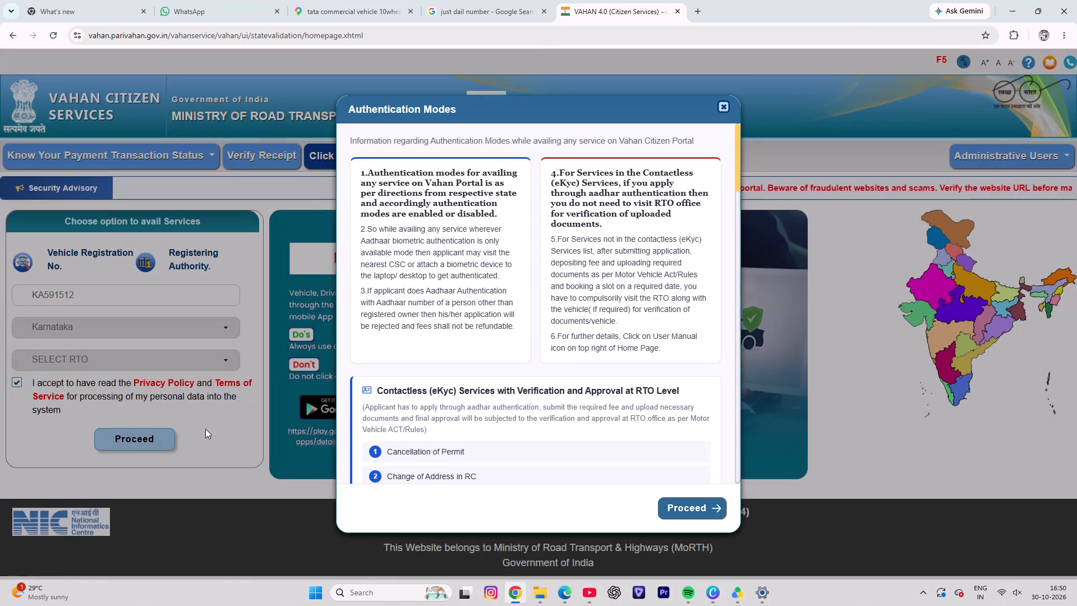
scroll(460, 361, "down", 11)
scroll(509, 375, "down", 4)
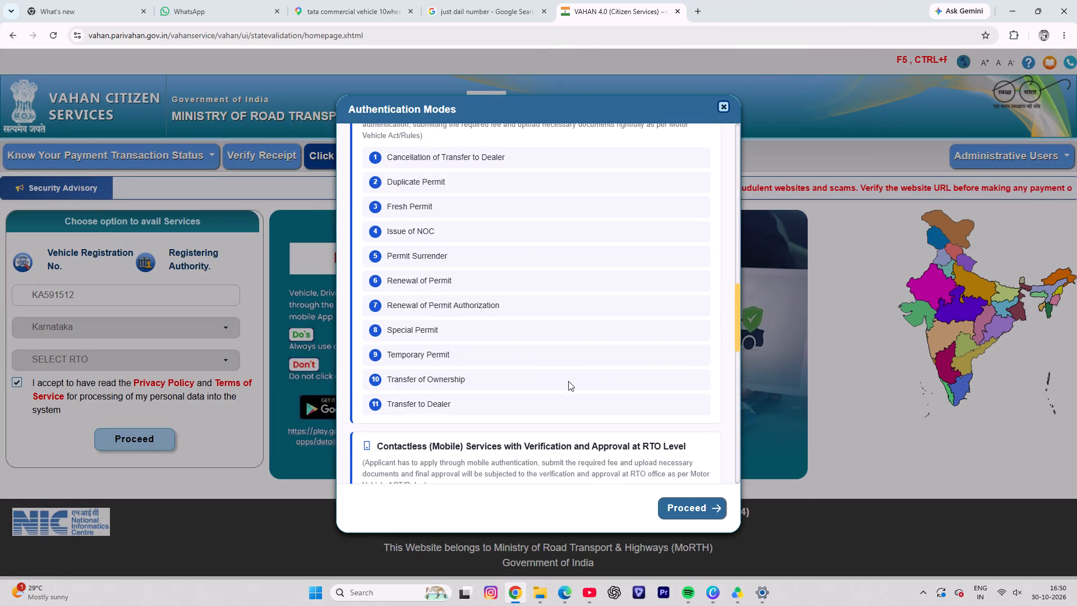
left_click(701, 507)
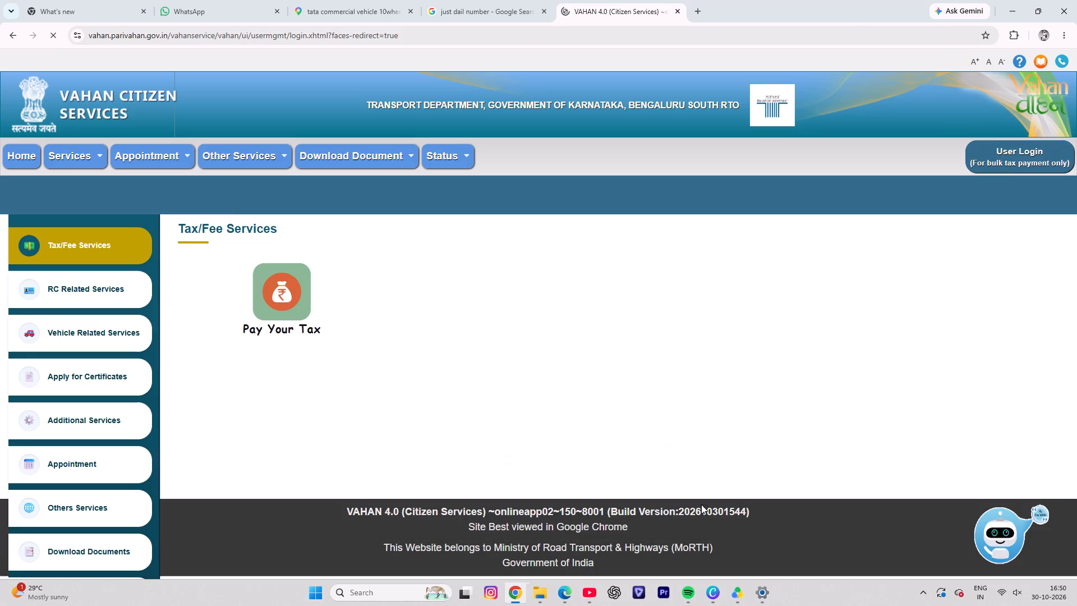
Open the Pay Your Tax service, verify the vehicle with the last five characters of its chassis number, and submit the details.
left_click(277, 304)
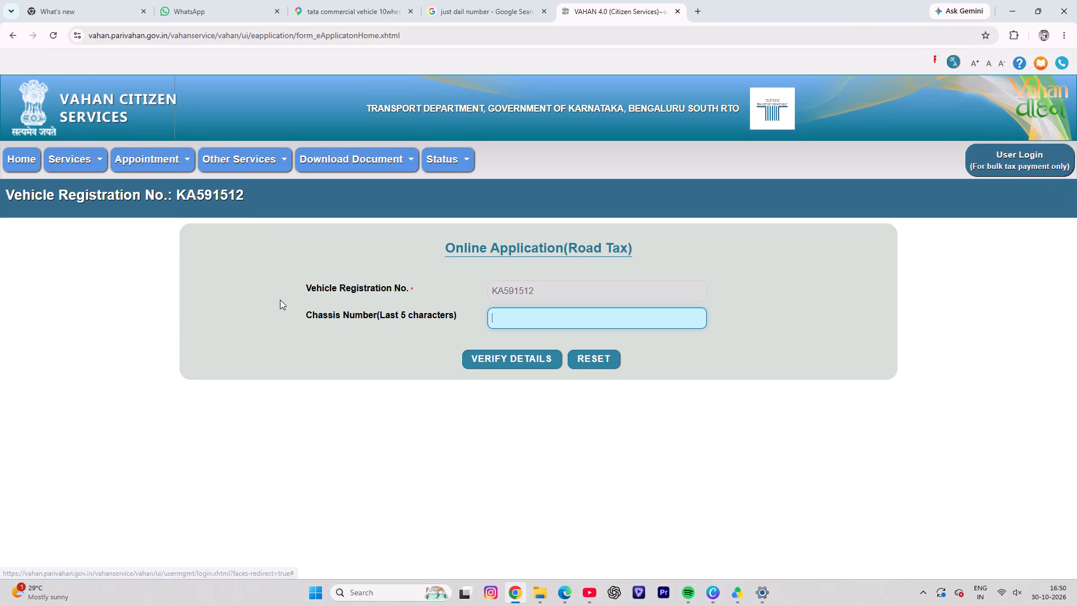
left_click(495, 309)
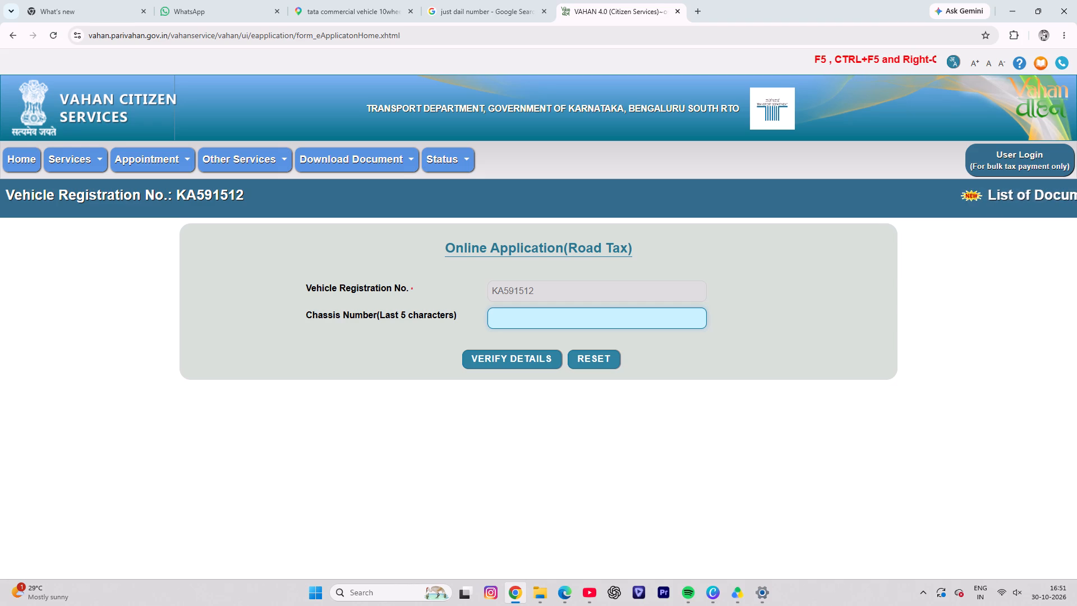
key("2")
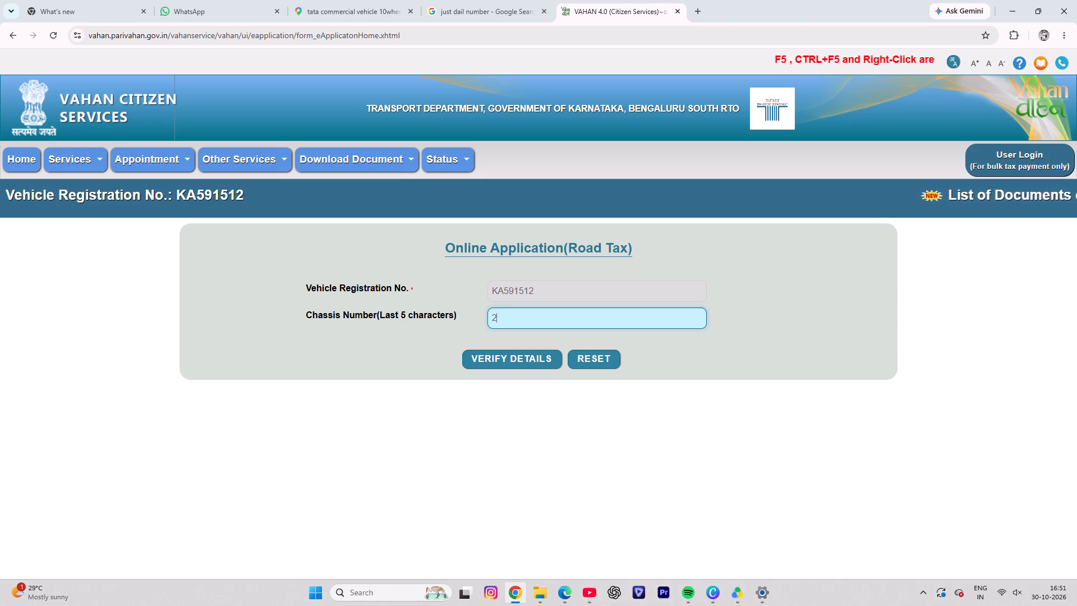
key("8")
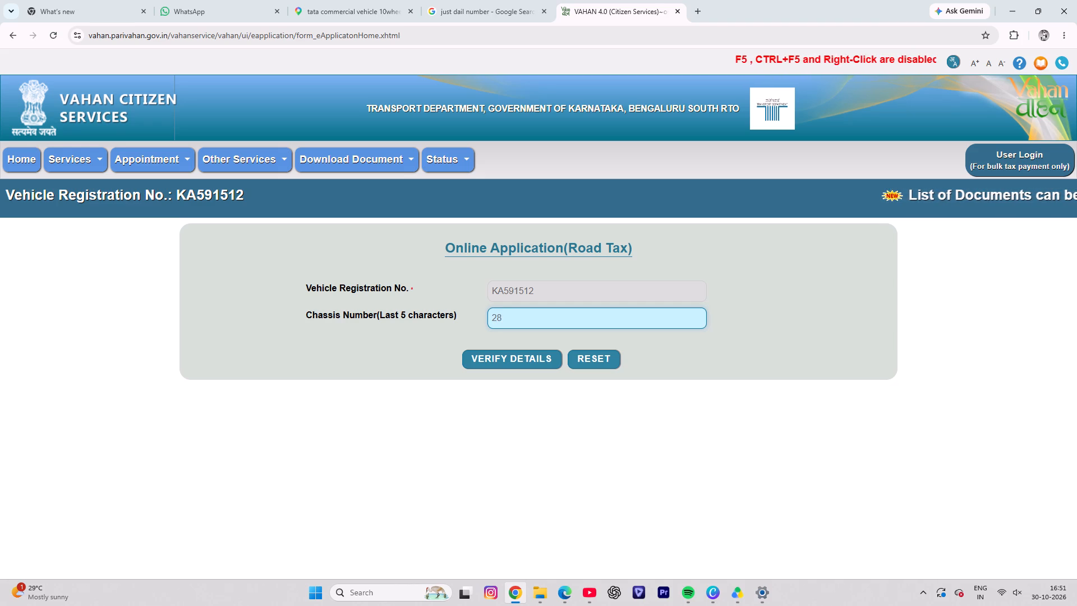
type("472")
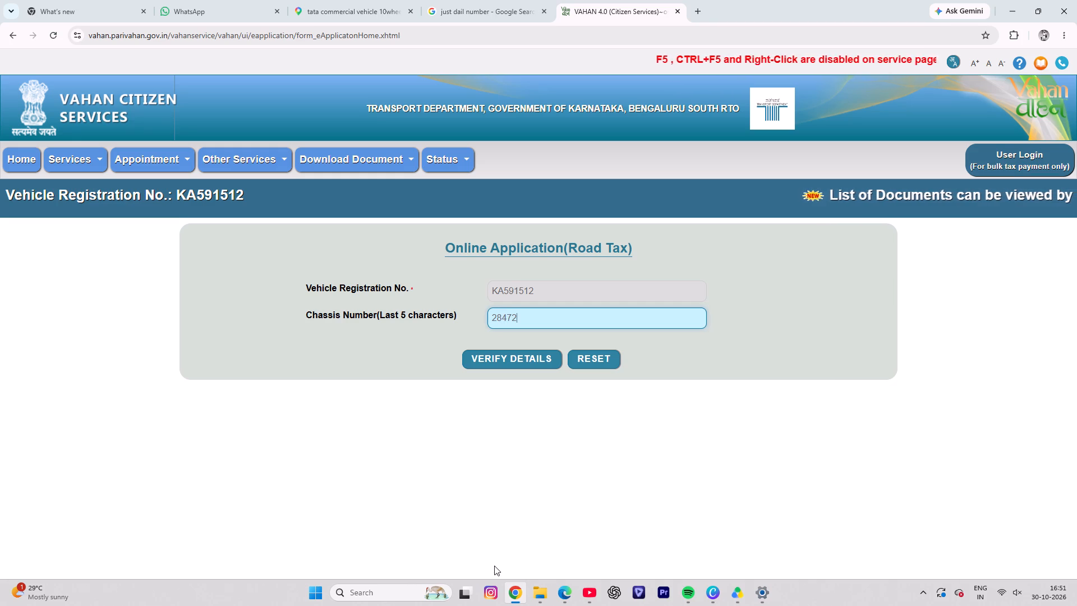
left_click(513, 361)
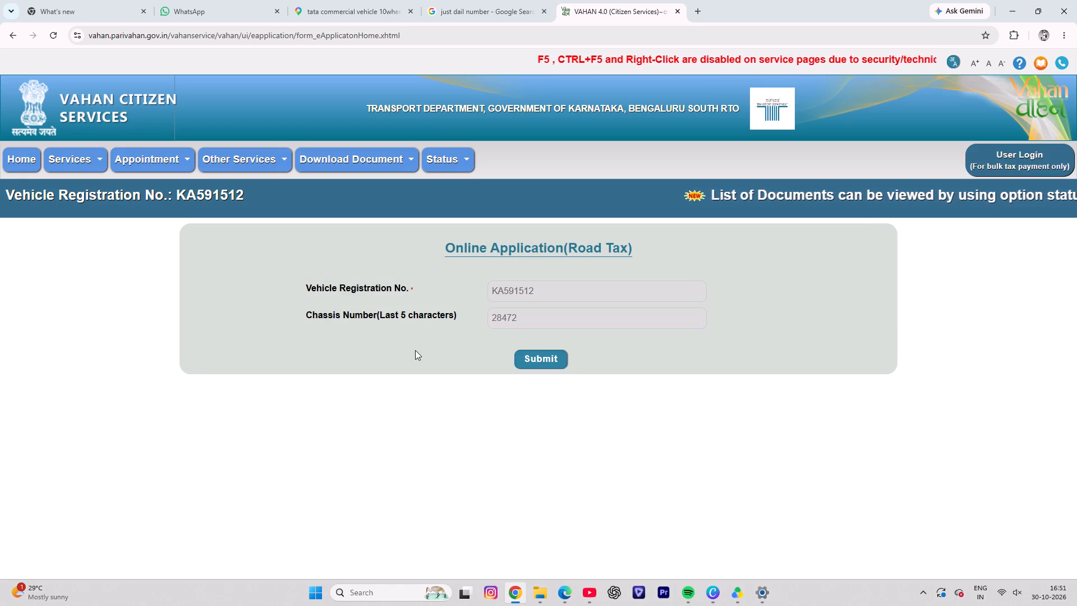
left_click(531, 363)
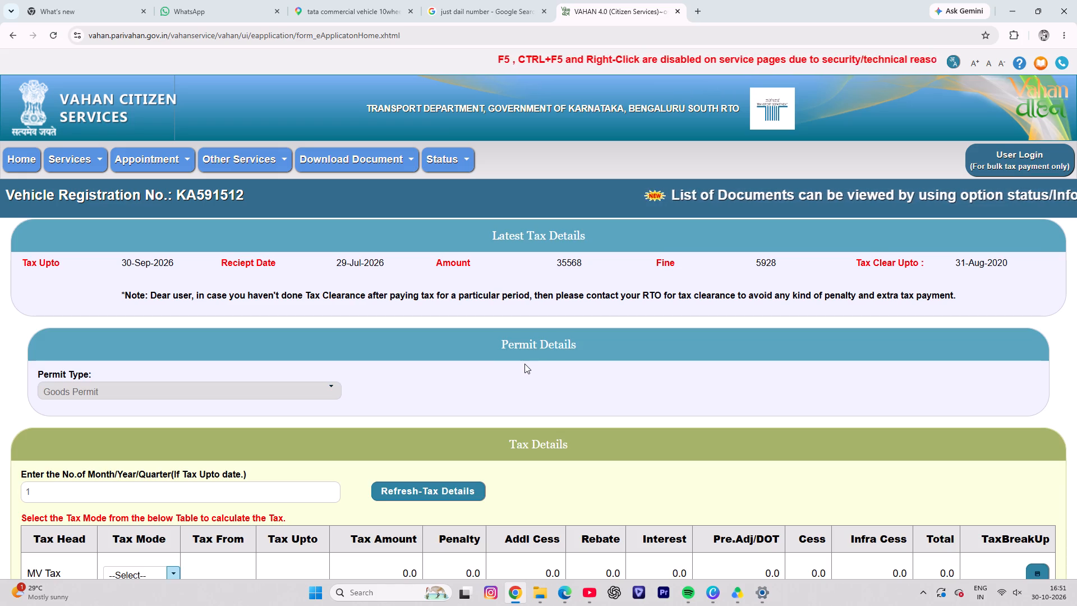
Set the MV Tax mode to QUARTERLY in the Tax Details table and review the calculated tax.
scroll(490, 383, "down", 3)
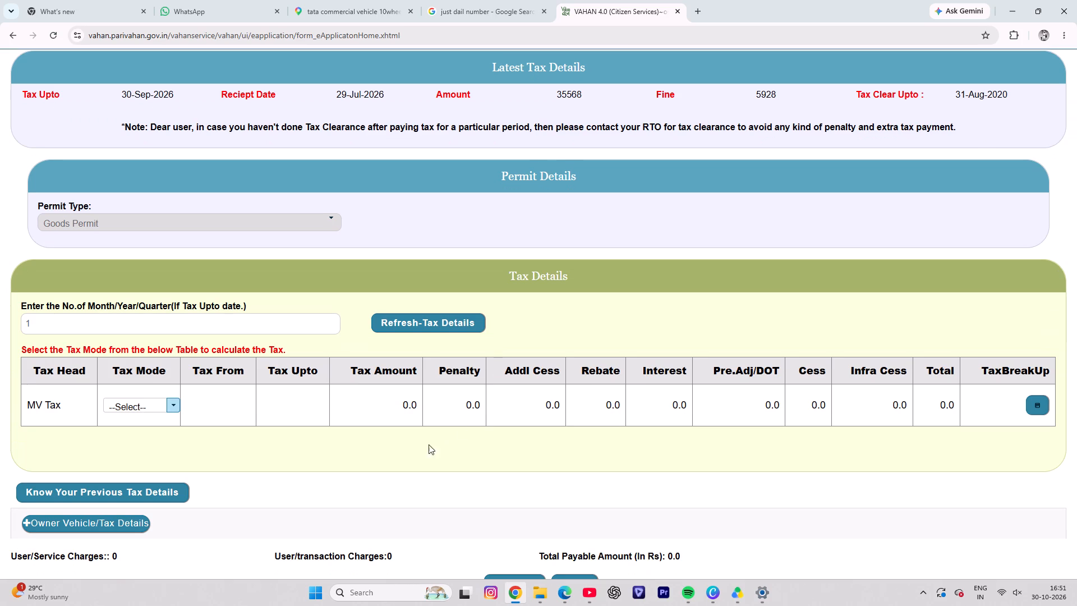
left_click(172, 402)
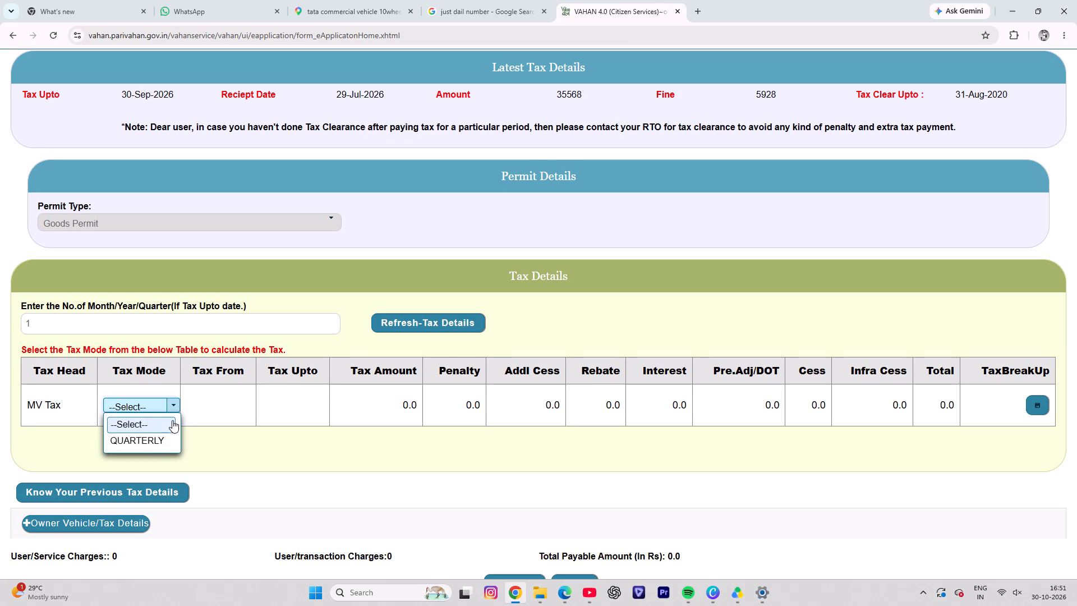
left_click(156, 438)
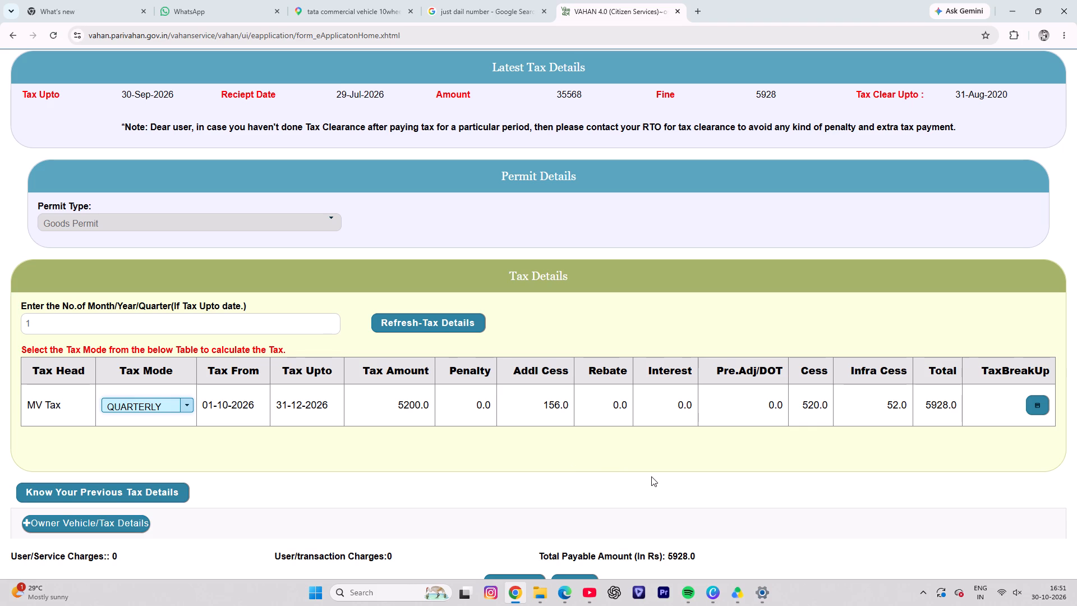
scroll(664, 474, "up", 2)
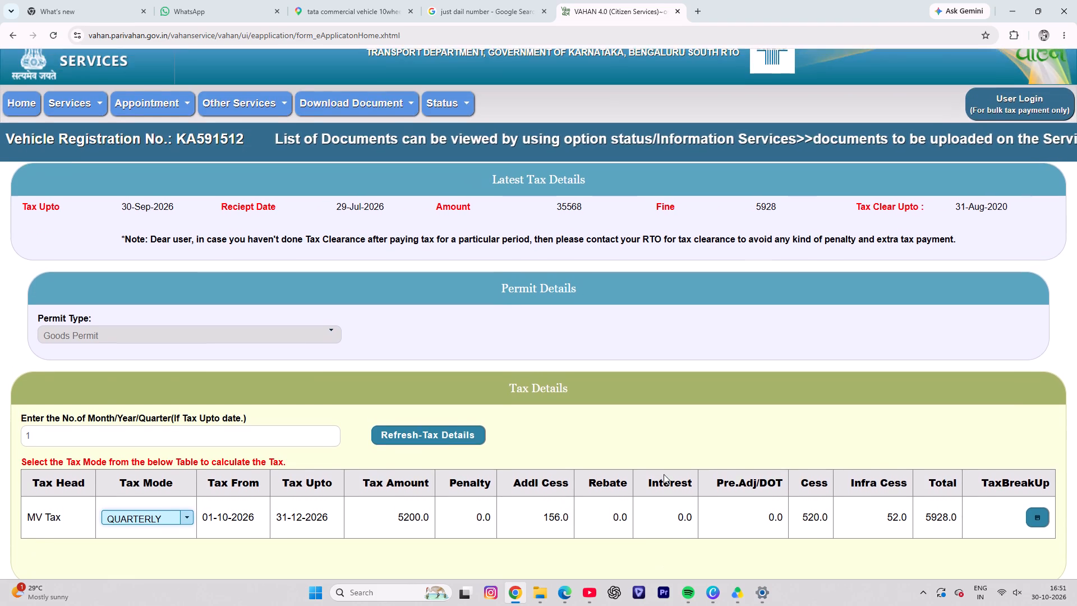
scroll(664, 476, "down", 3)
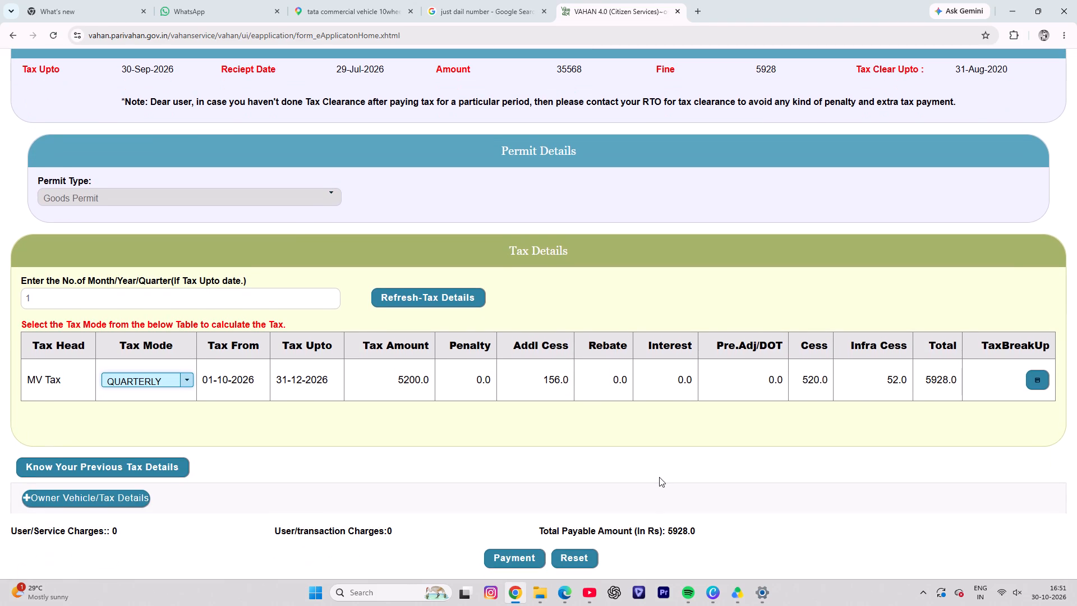
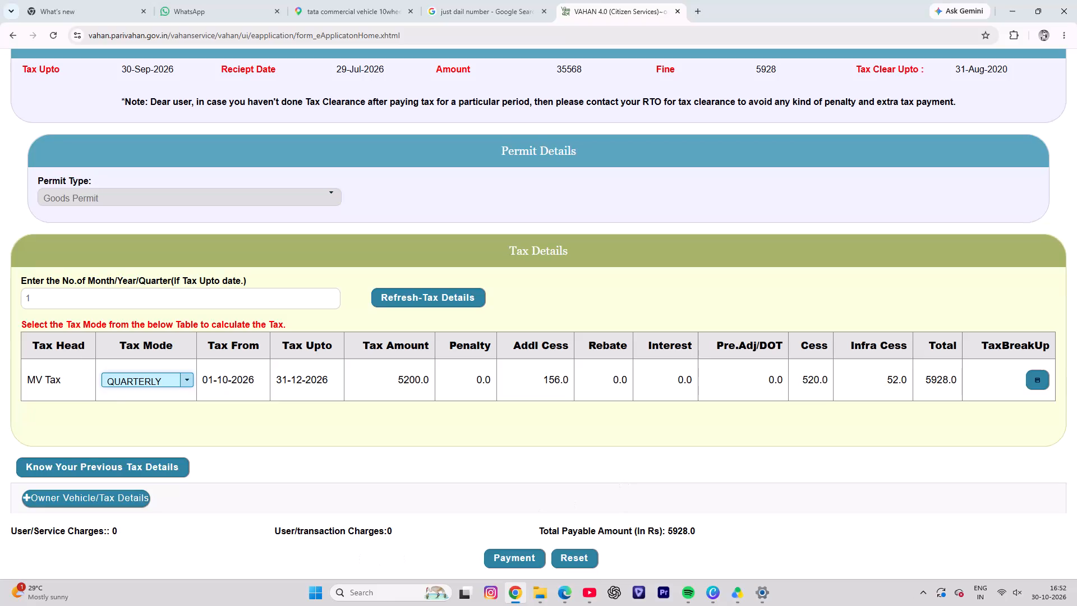
Open the vehicle's previous tax details, examine the past tax periods, amounts and penalties, and close the list.
left_click(123, 465)
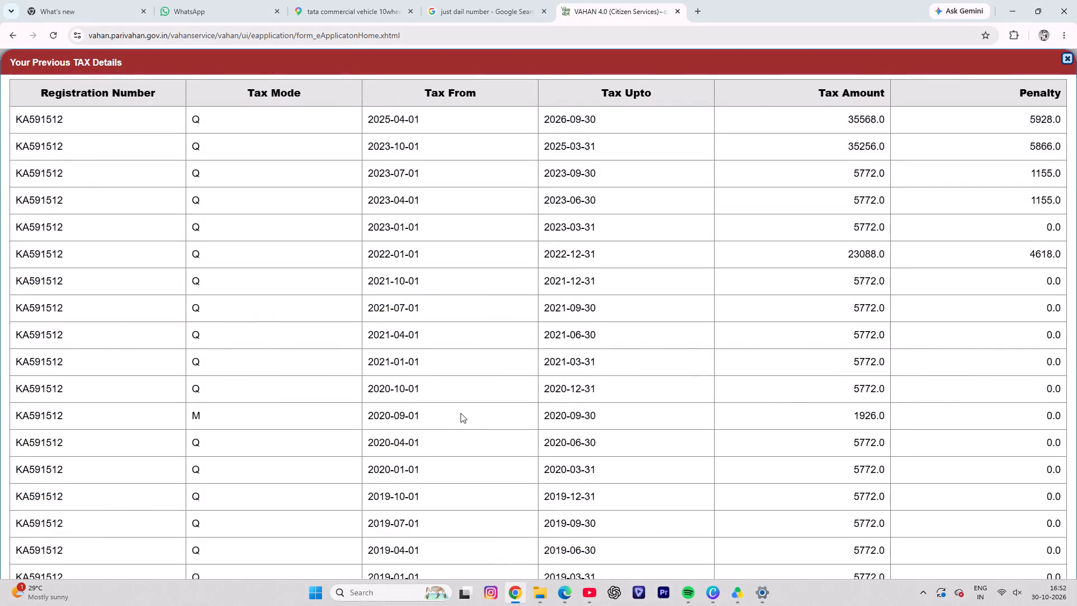
scroll(461, 413, "down", 2)
scroll(711, 245, "down", 6)
scroll(566, 518, "down", 3)
scroll(587, 494, "up", 6)
scroll(723, 438, "down", 5)
left_click_drag(1076, 305, 1076, 249)
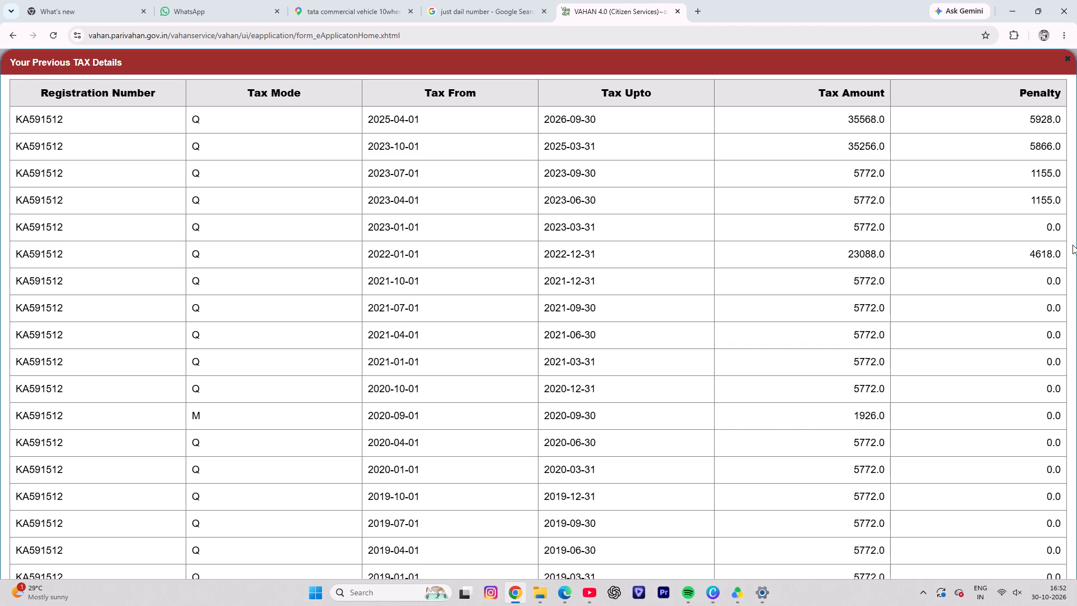
scroll(938, 299, "down", 4)
scroll(929, 301, "up", 5)
scroll(429, 541, "down", 3)
scroll(438, 532, "up", 7)
scroll(1024, 132, "up", 3)
scroll(886, 236, "down", 6)
scroll(891, 237, "up", 6)
scroll(122, 71, "down", 2)
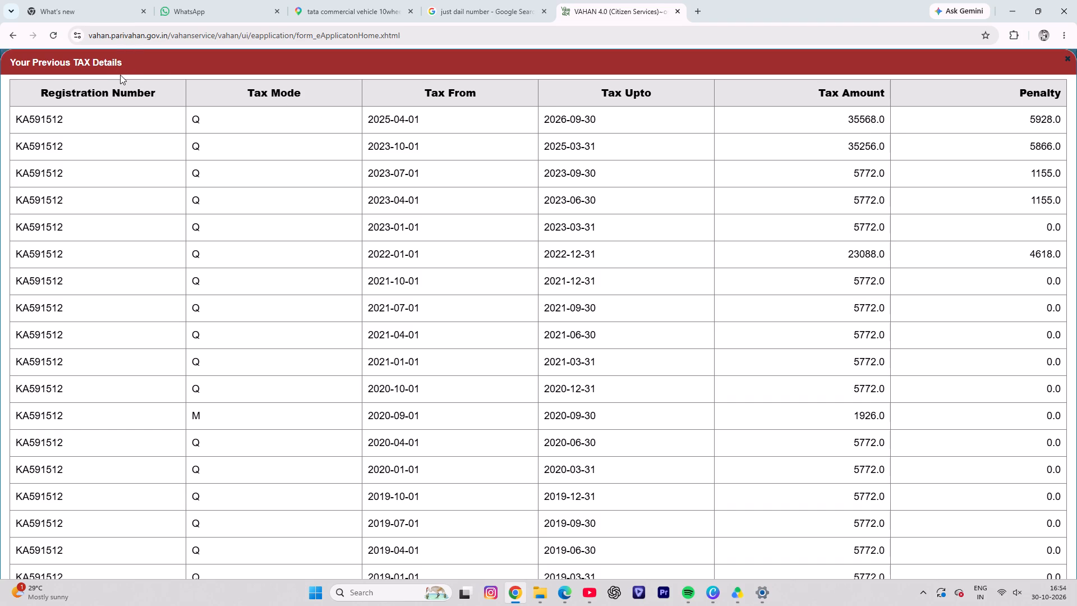
scroll(120, 75, "down", 2)
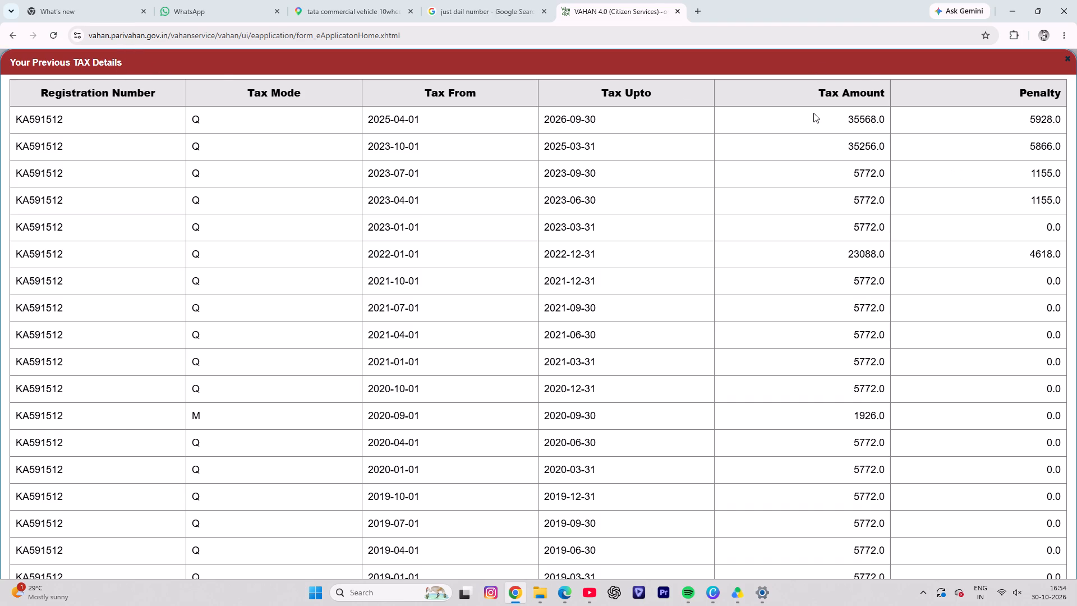
left_click(812, 113)
left_click(654, 110)
left_click(1068, 58)
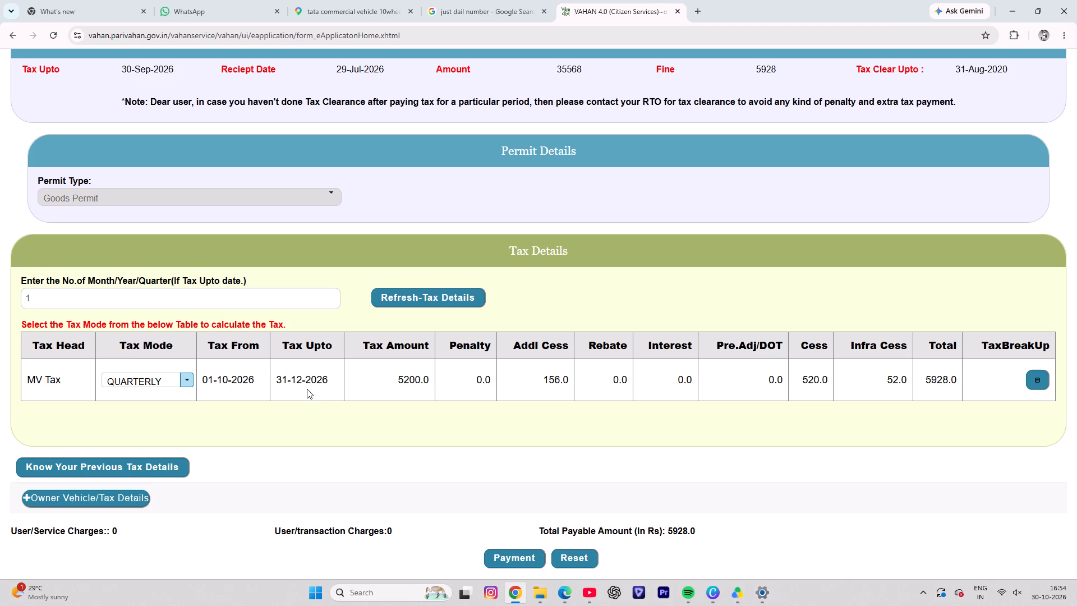
Reselect QUARTERLY as the MV Tax mode and confirm the payment, declaring that the stated tax details are correct.
left_click(185, 380)
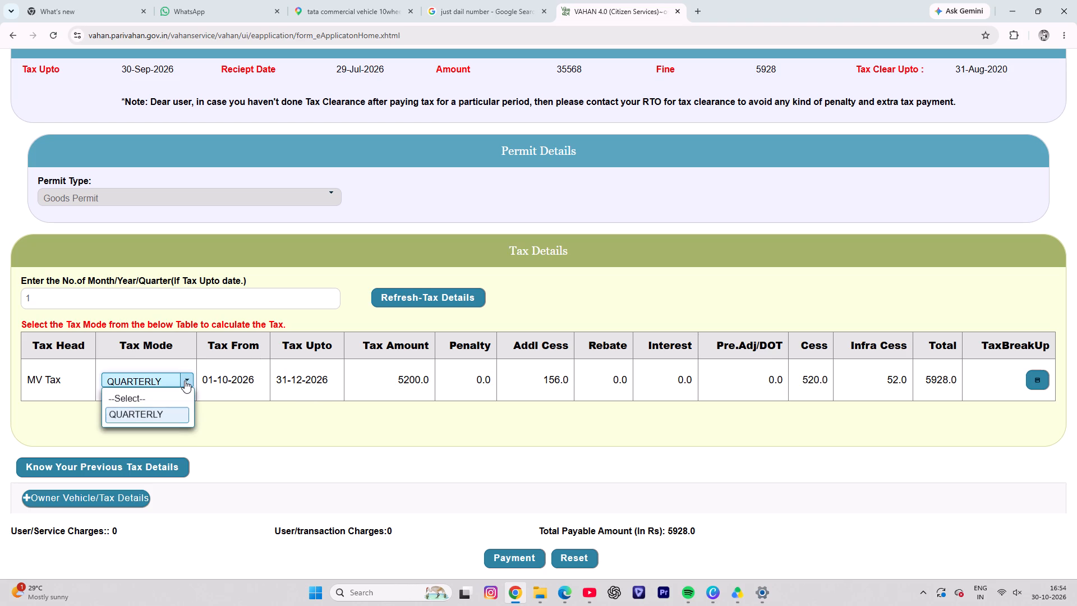
left_click(153, 412)
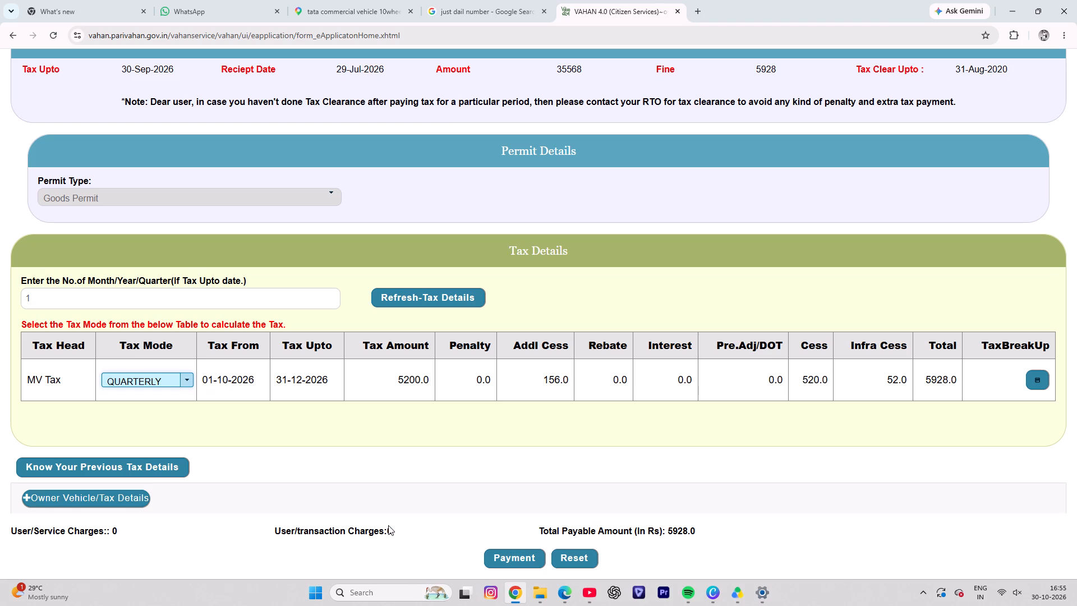
left_click(531, 556)
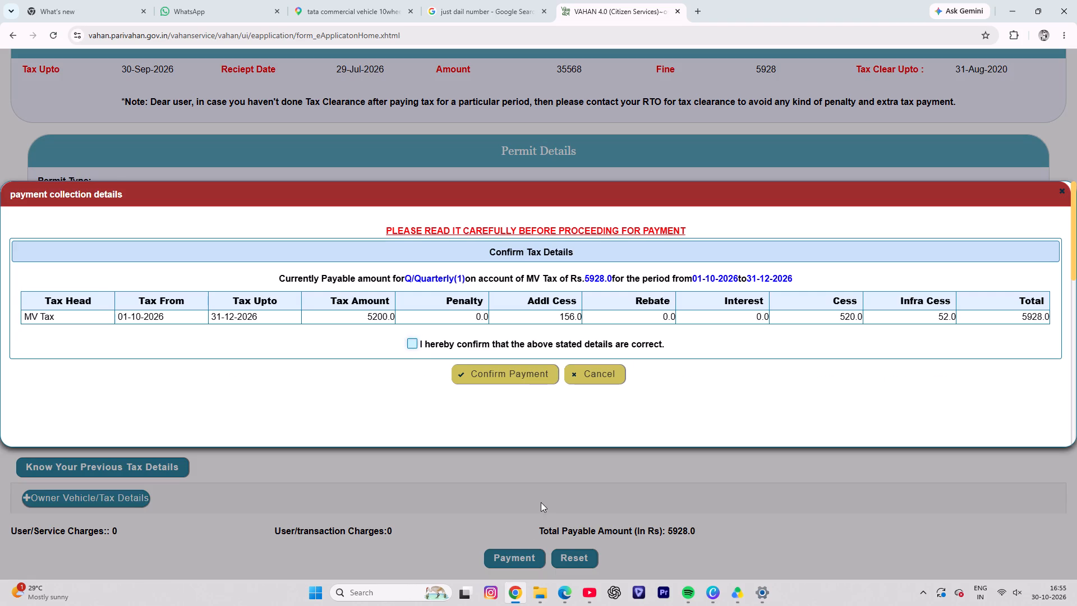
left_click(531, 371)
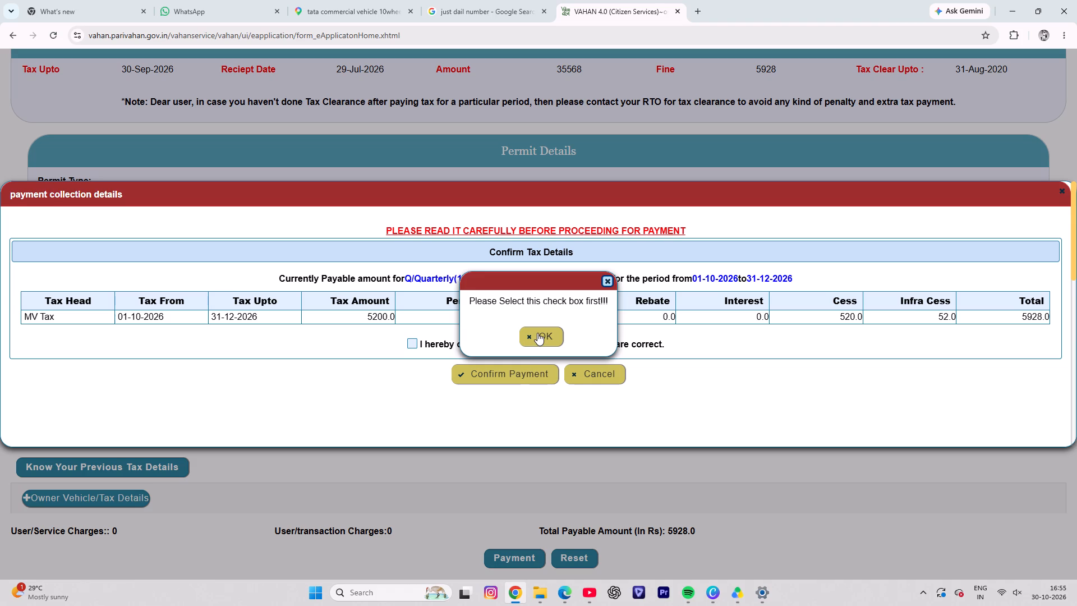
left_click(537, 333)
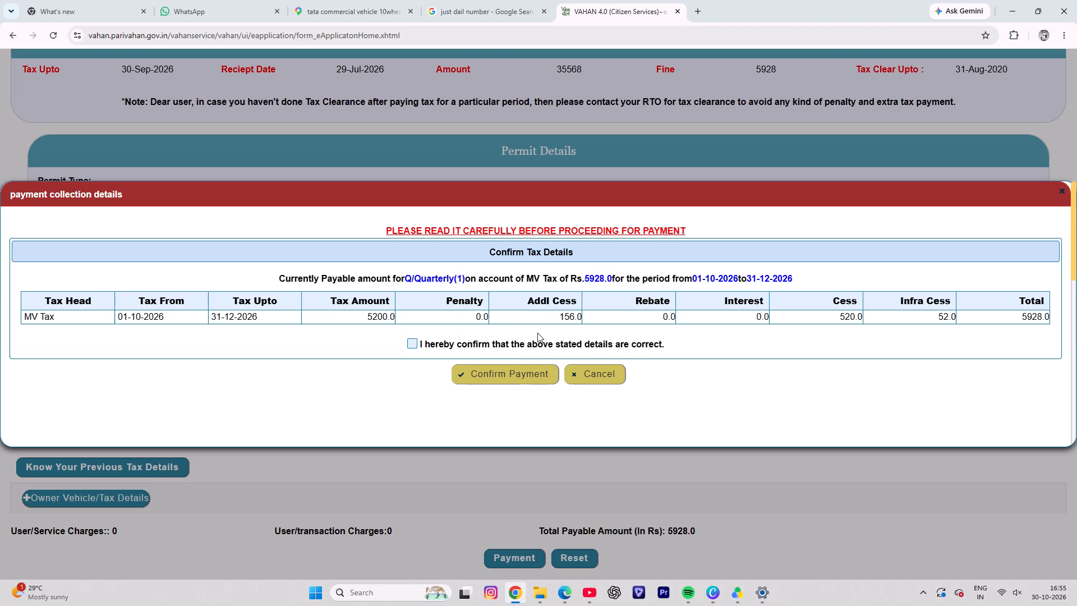
left_click(414, 342)
left_click(525, 373)
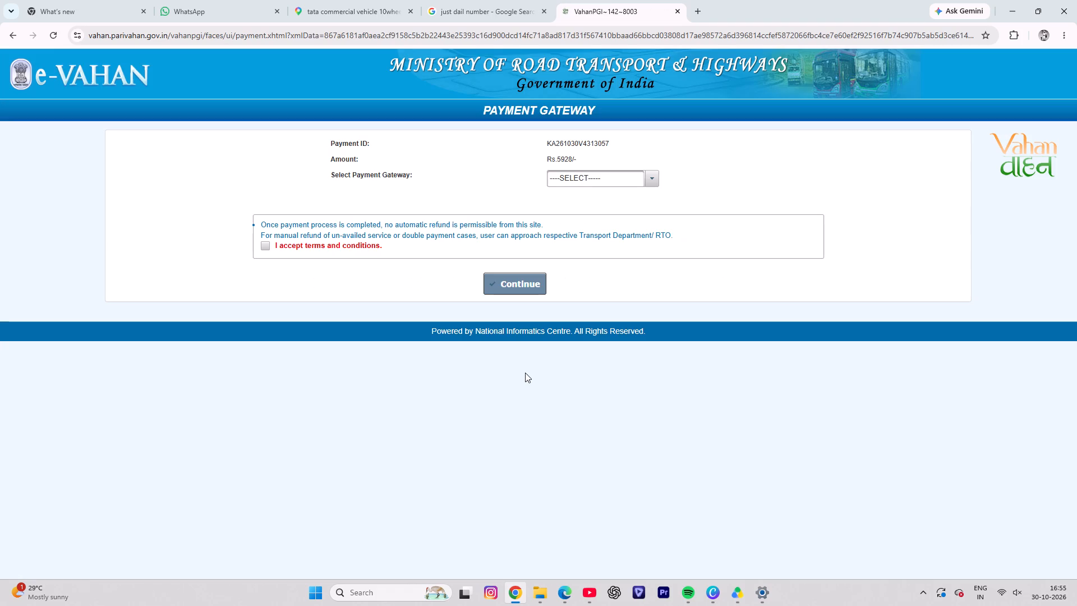
Select KHAJANE as the payment gateway, accept the terms and conditions, and continue to the bank.
left_click(652, 180)
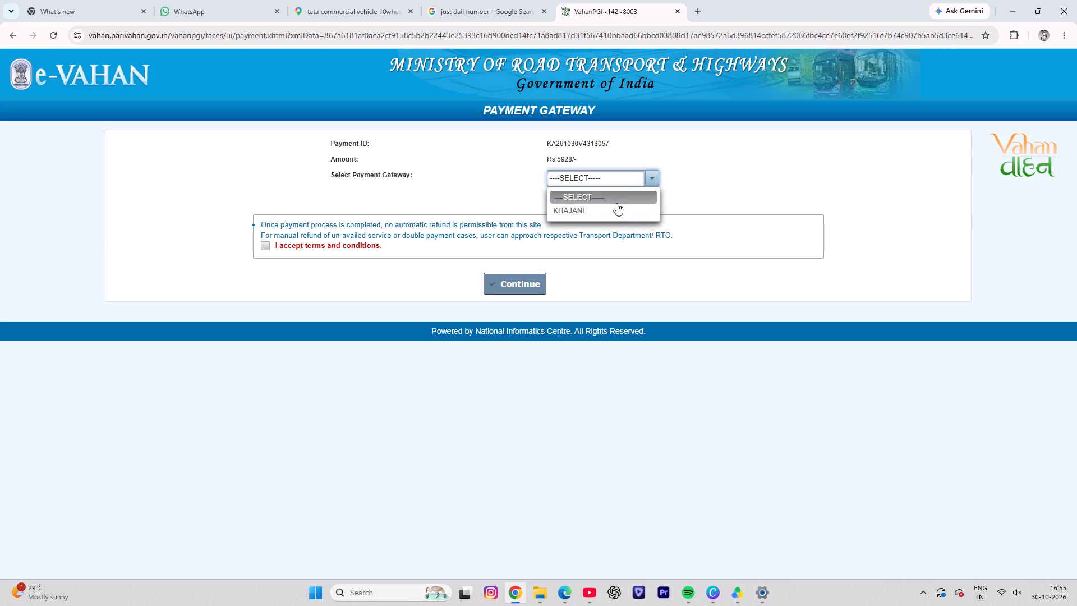
left_click(613, 208)
left_click(532, 278)
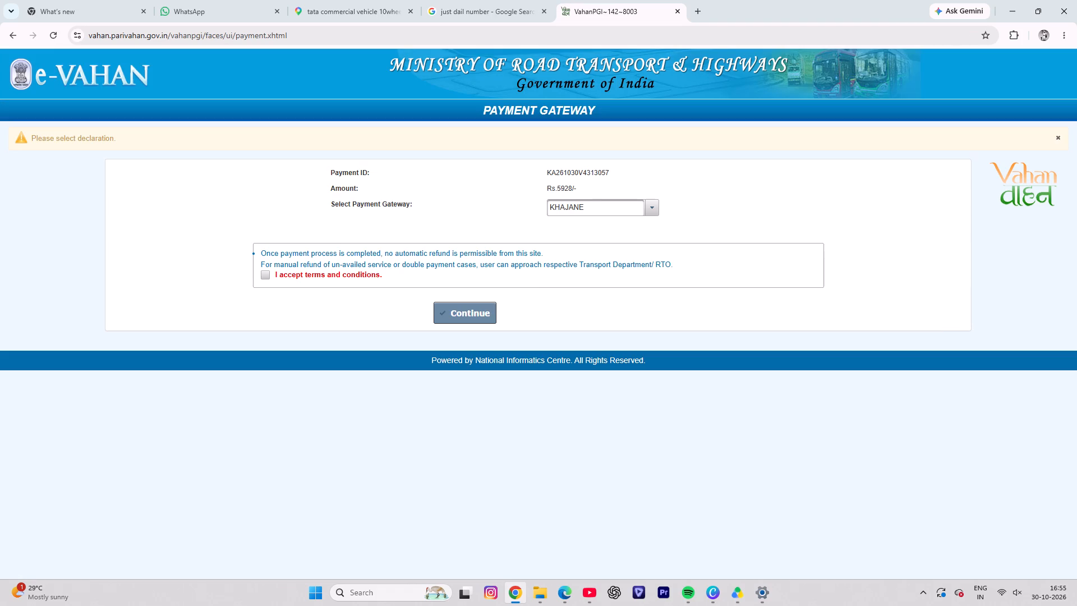
left_click(472, 311)
left_click(265, 272)
left_click(484, 308)
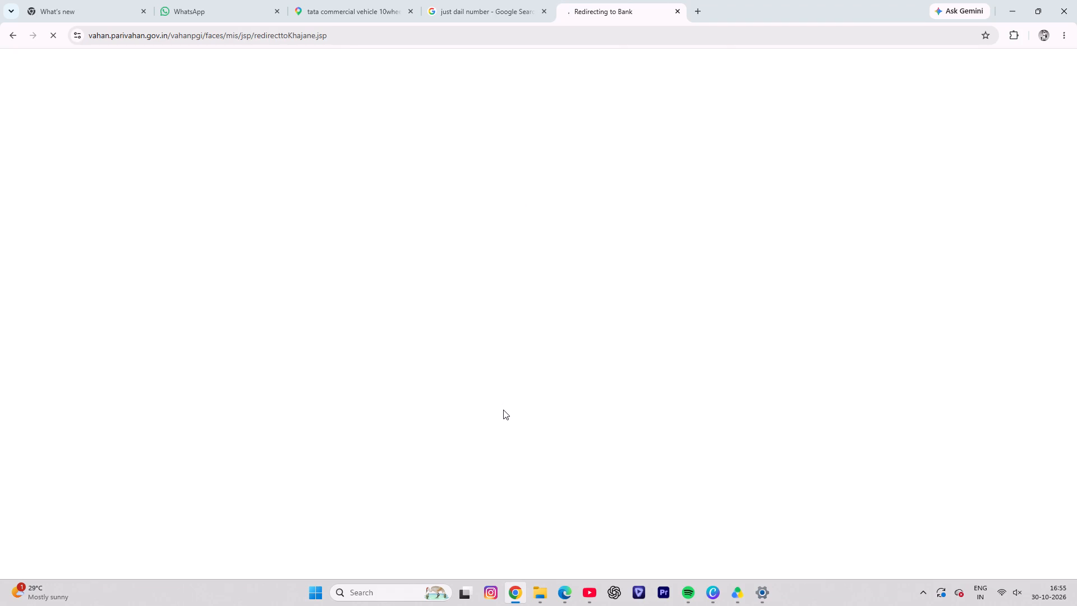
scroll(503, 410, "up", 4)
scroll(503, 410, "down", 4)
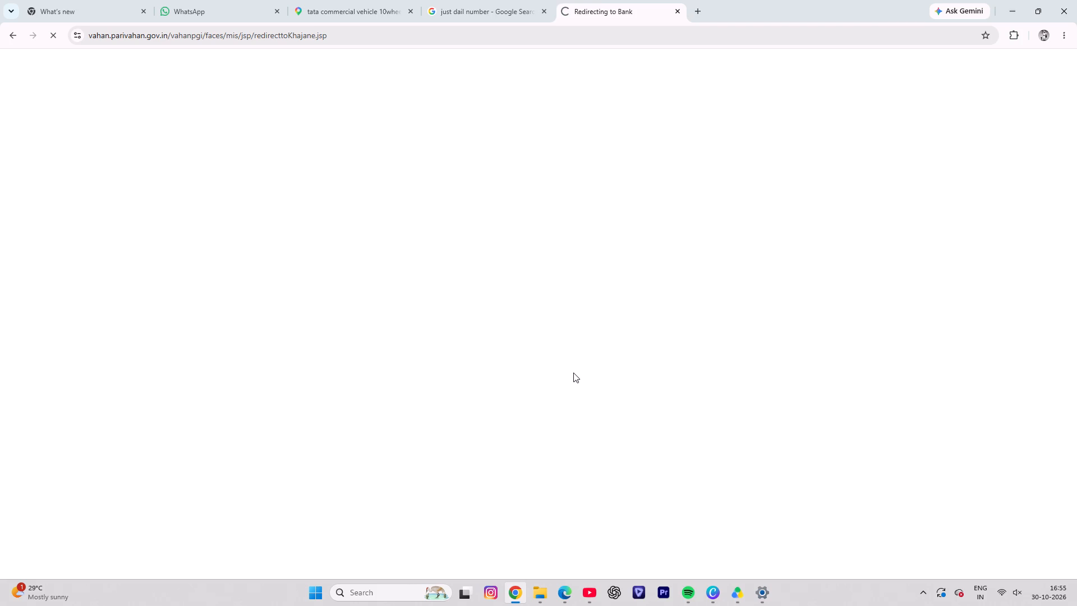
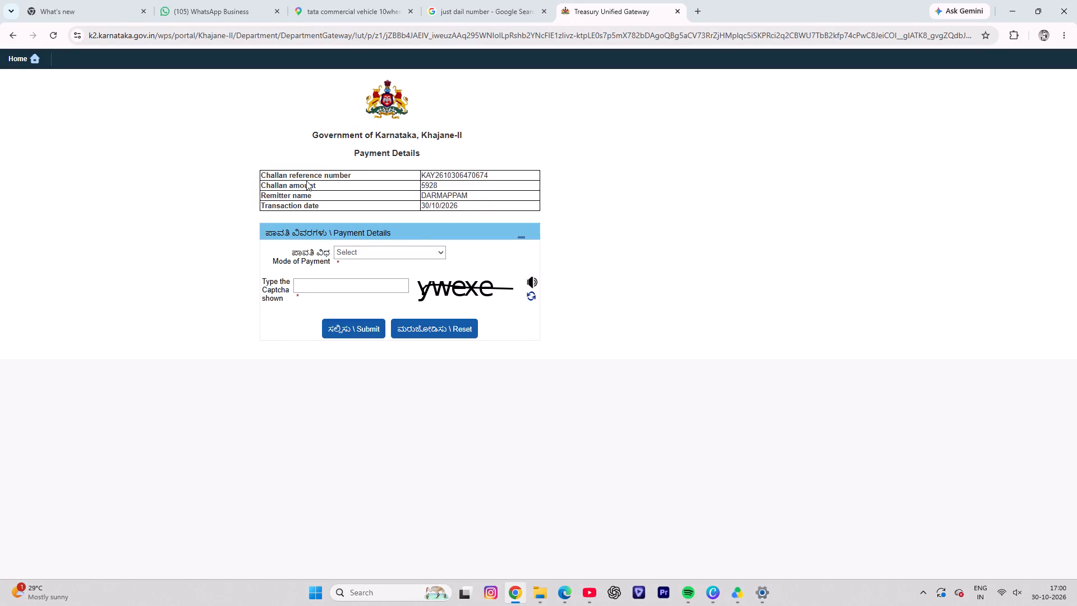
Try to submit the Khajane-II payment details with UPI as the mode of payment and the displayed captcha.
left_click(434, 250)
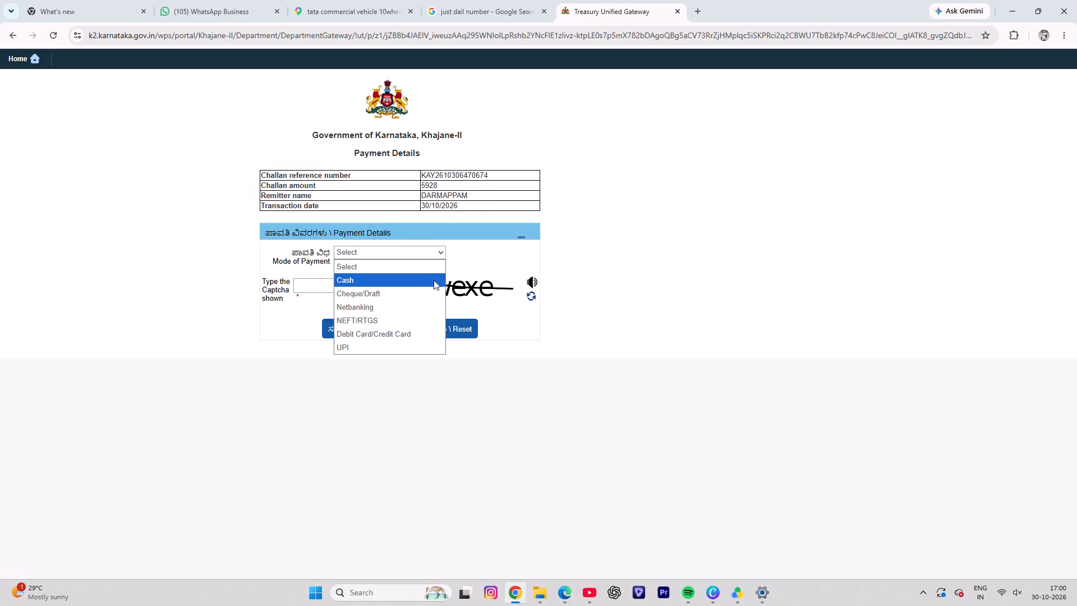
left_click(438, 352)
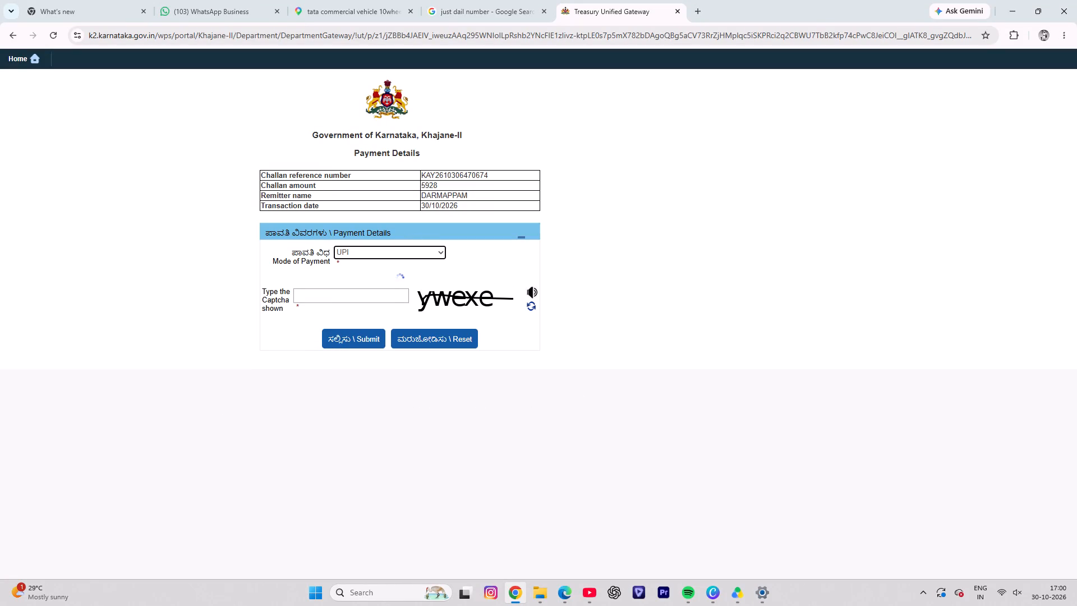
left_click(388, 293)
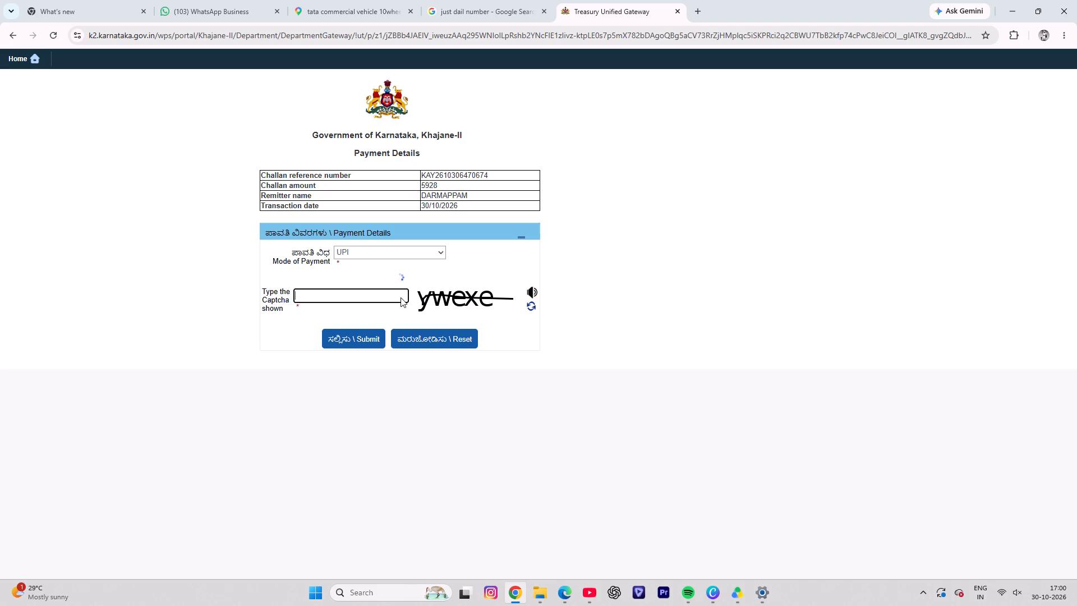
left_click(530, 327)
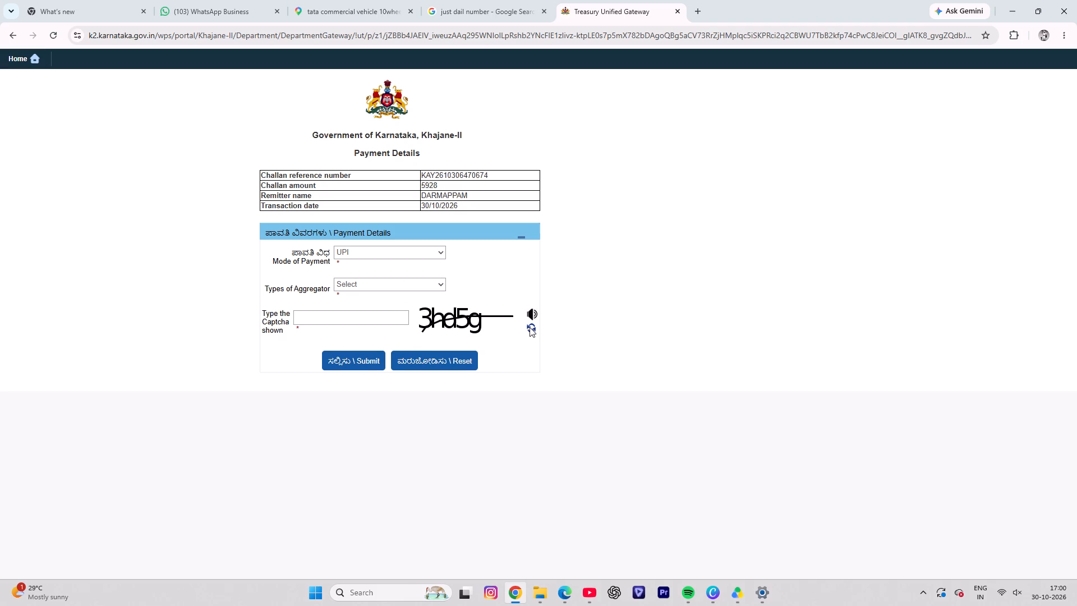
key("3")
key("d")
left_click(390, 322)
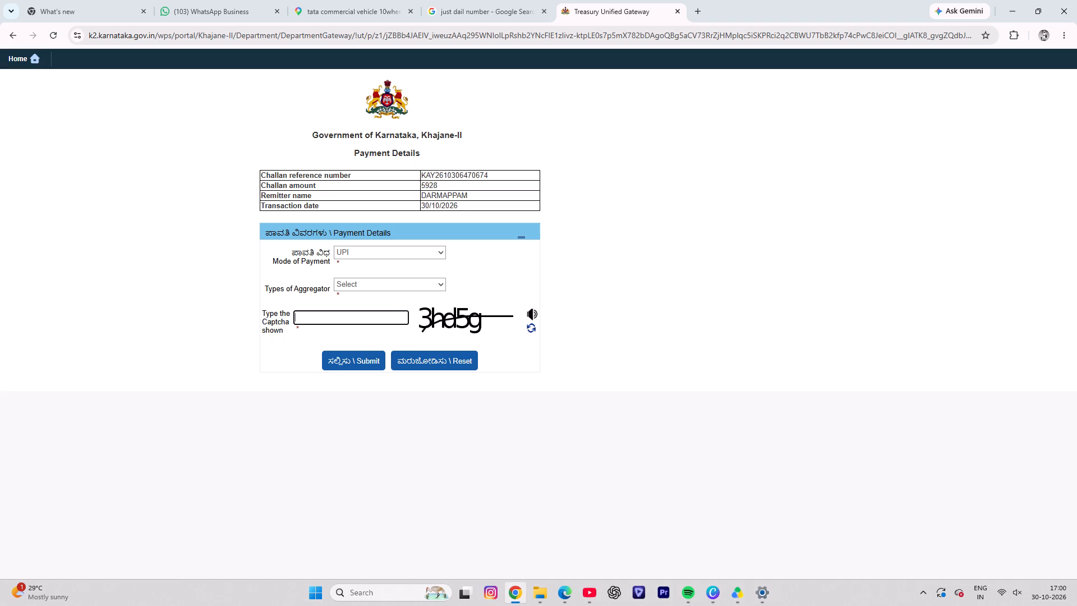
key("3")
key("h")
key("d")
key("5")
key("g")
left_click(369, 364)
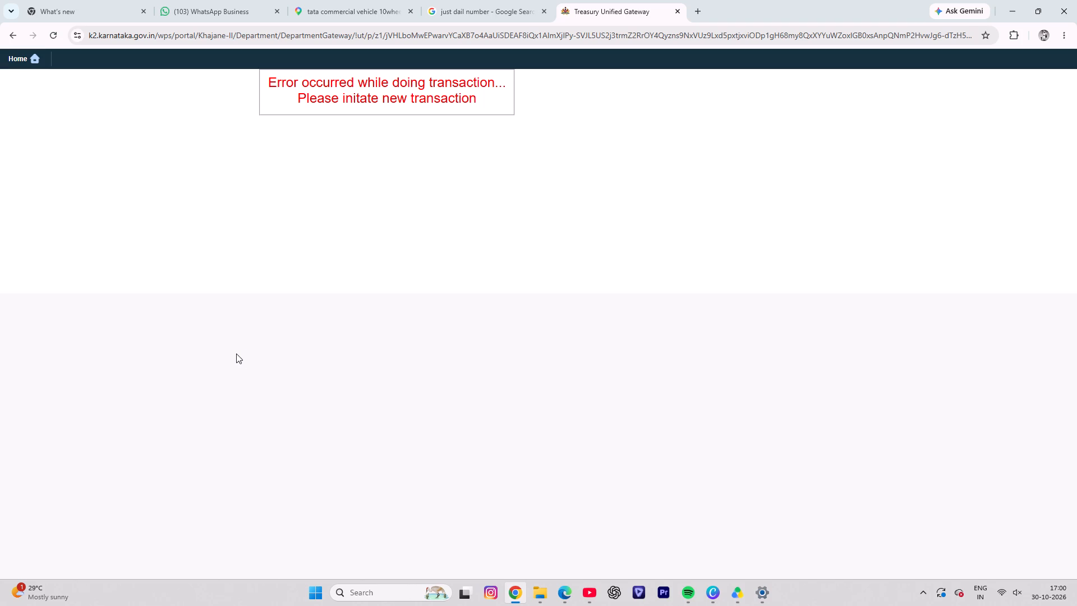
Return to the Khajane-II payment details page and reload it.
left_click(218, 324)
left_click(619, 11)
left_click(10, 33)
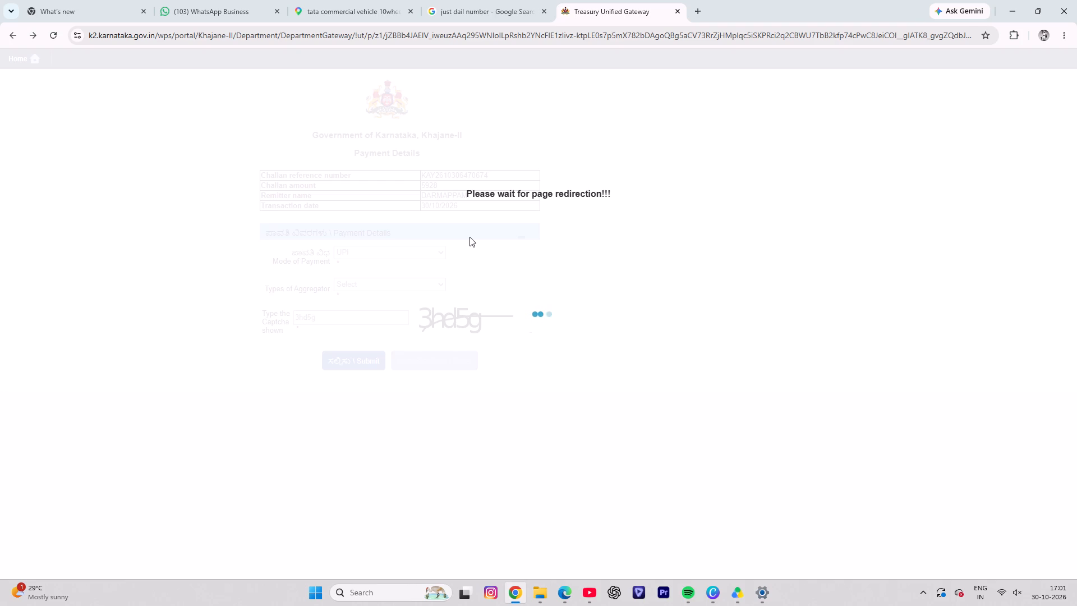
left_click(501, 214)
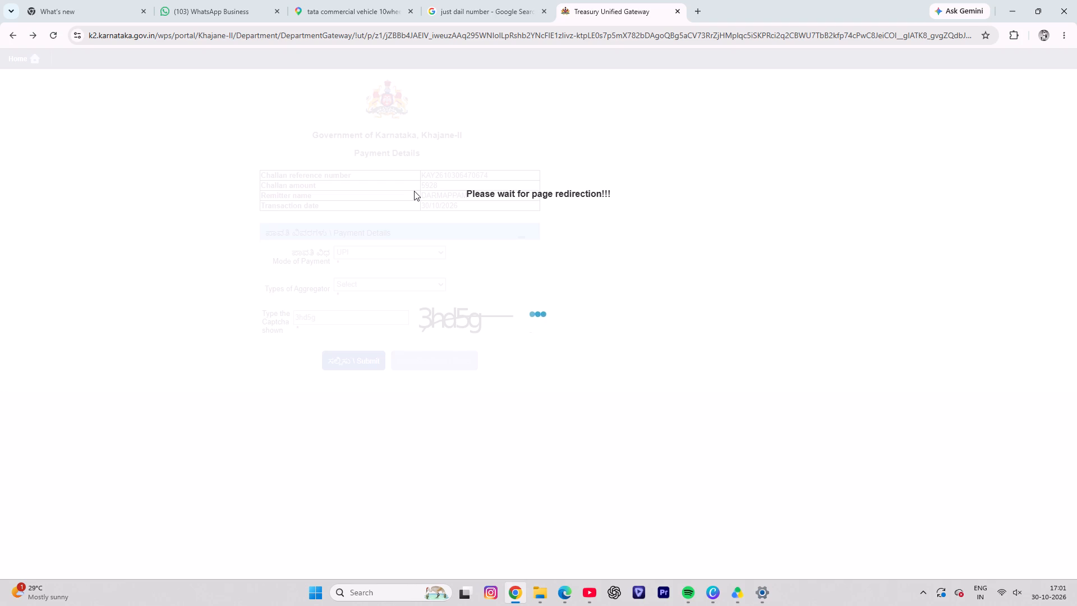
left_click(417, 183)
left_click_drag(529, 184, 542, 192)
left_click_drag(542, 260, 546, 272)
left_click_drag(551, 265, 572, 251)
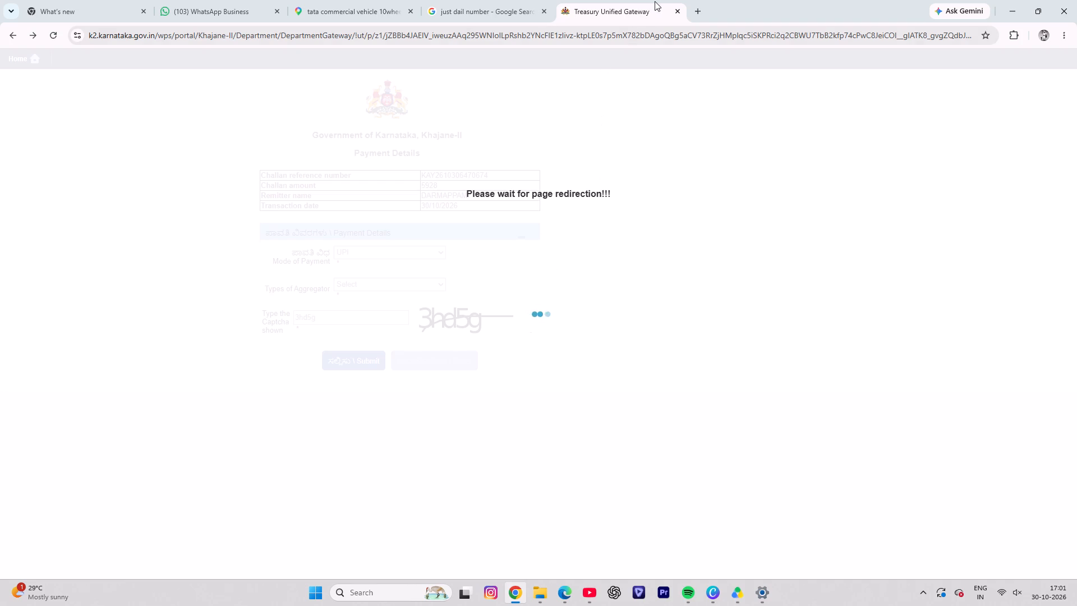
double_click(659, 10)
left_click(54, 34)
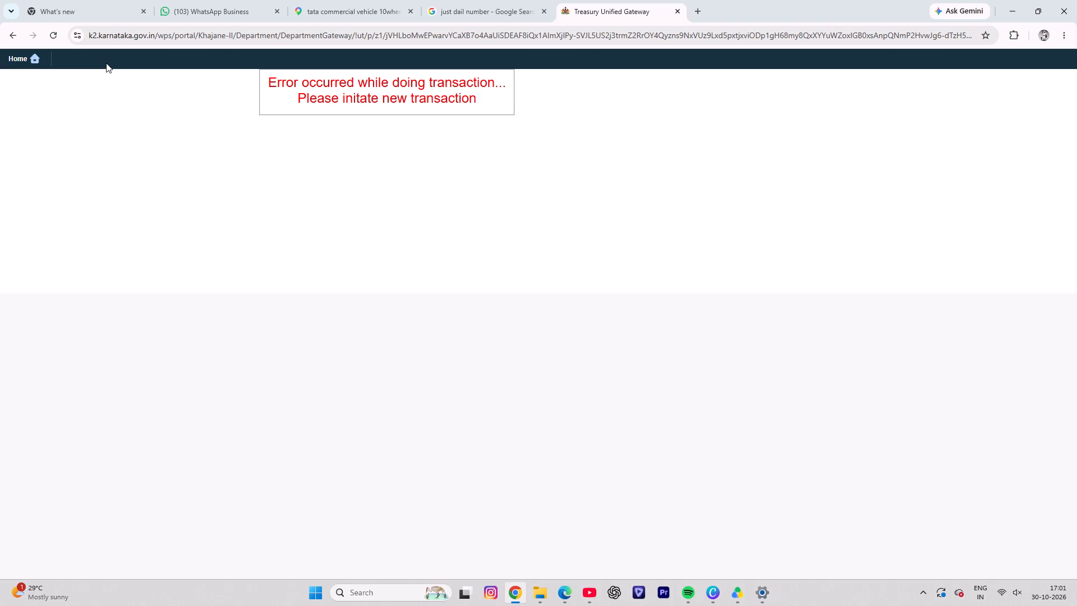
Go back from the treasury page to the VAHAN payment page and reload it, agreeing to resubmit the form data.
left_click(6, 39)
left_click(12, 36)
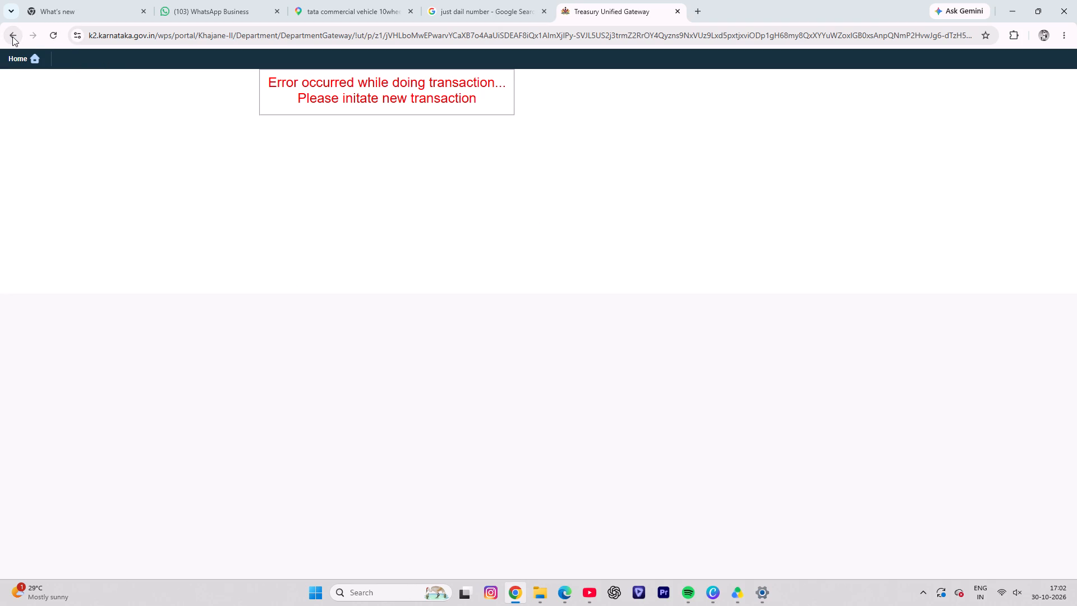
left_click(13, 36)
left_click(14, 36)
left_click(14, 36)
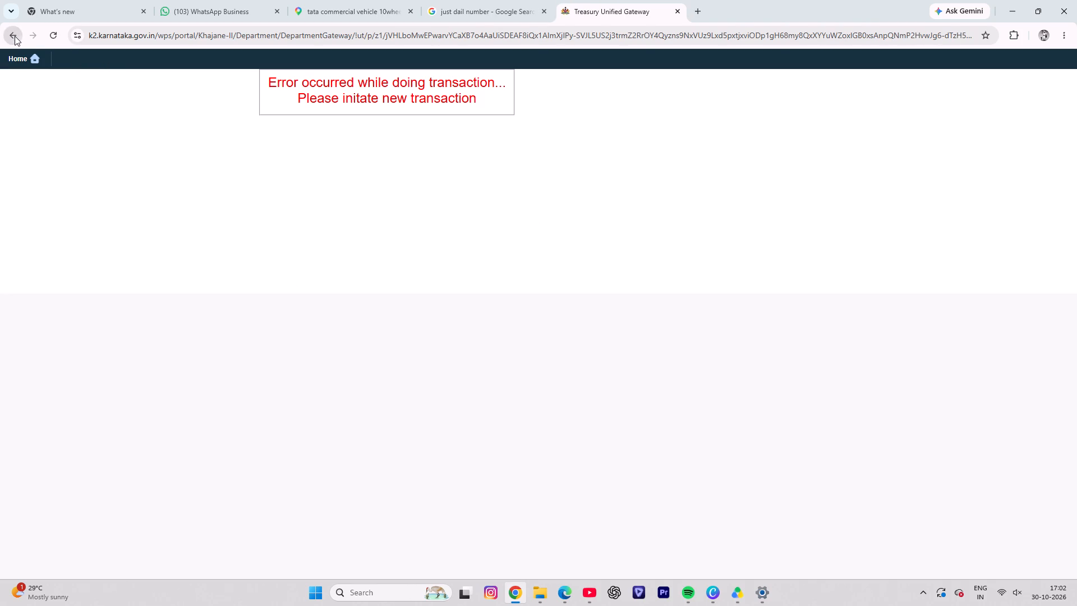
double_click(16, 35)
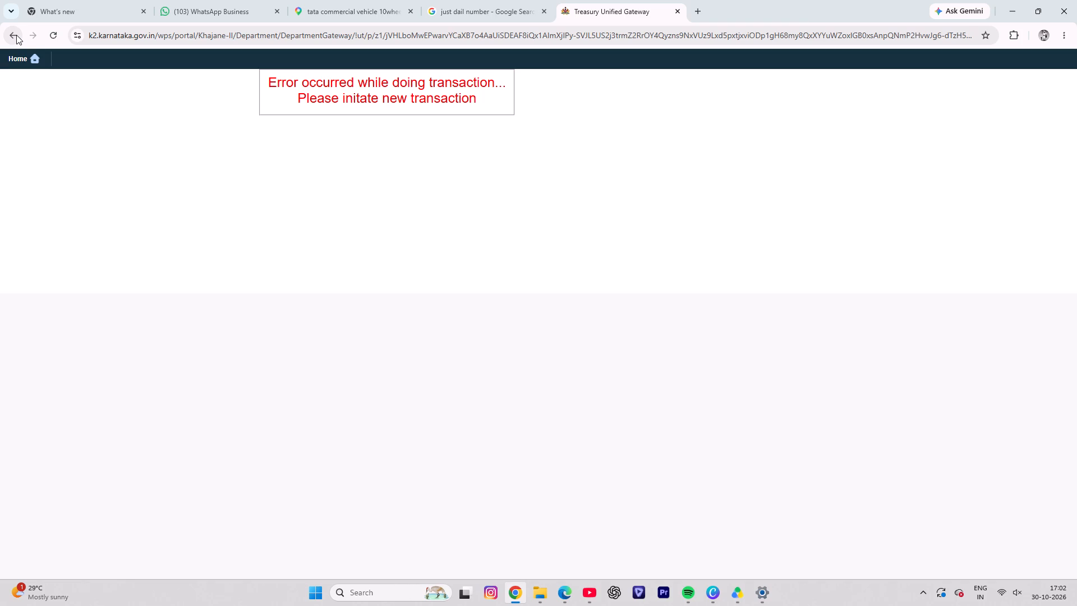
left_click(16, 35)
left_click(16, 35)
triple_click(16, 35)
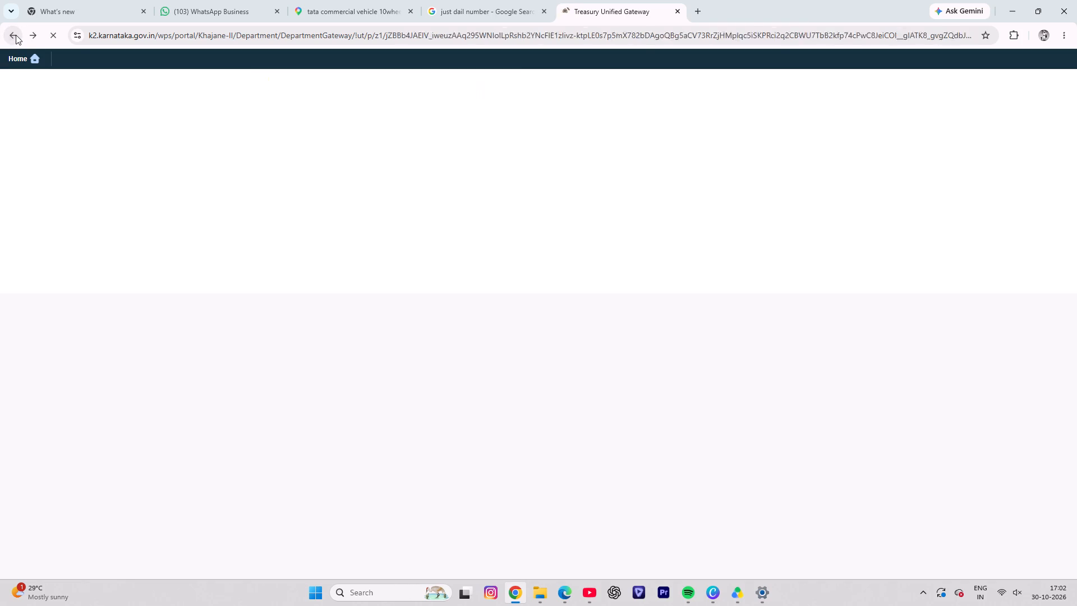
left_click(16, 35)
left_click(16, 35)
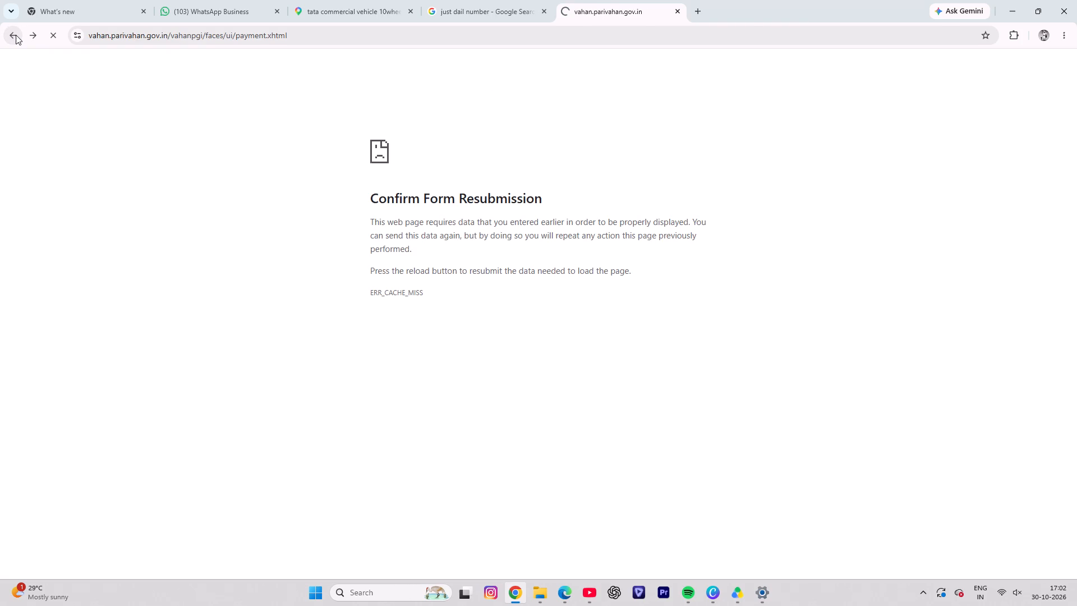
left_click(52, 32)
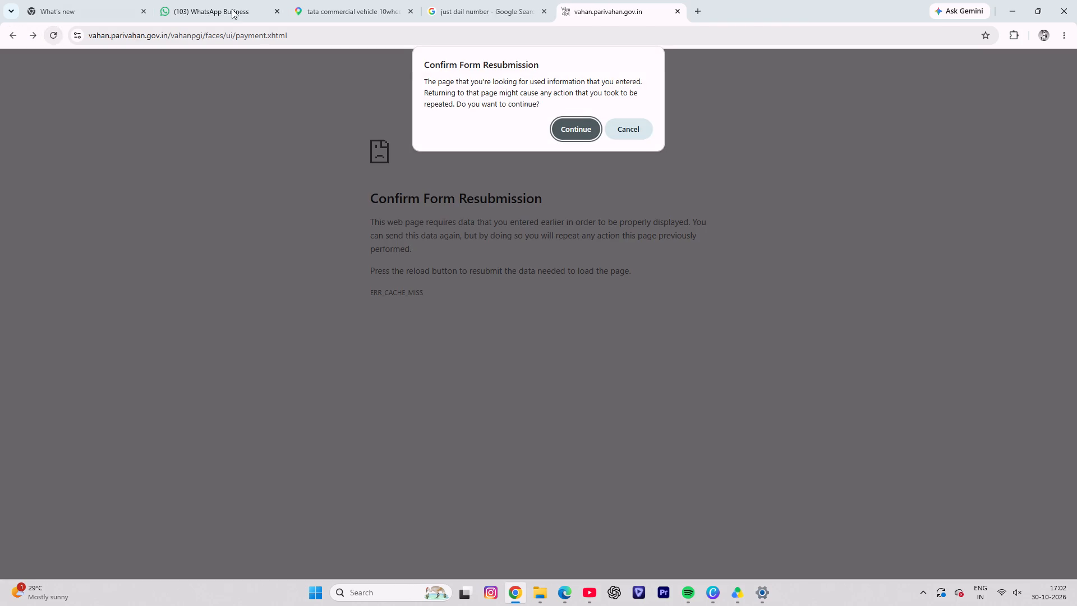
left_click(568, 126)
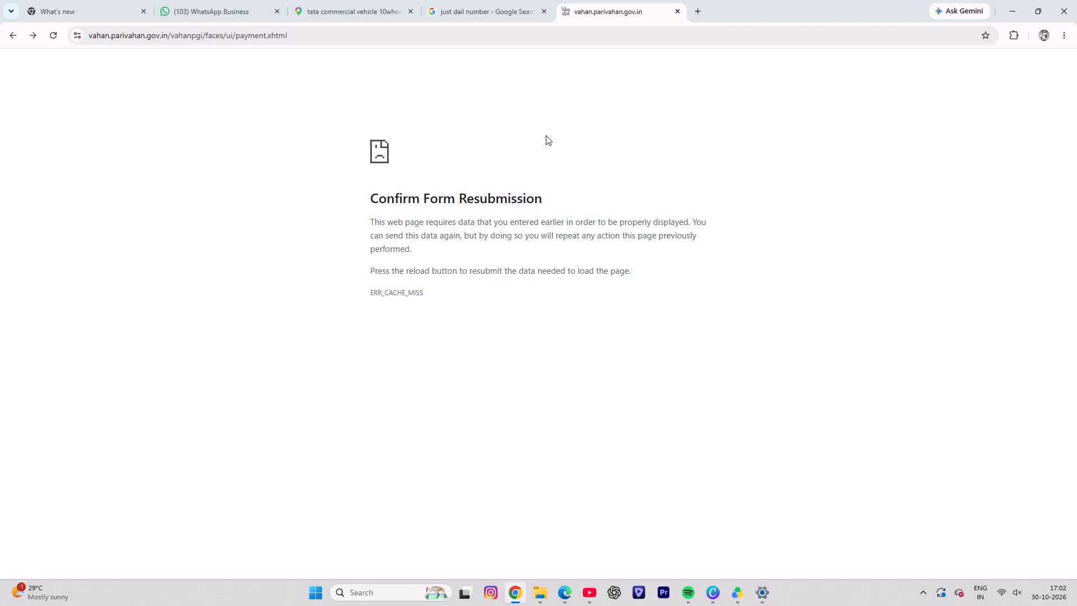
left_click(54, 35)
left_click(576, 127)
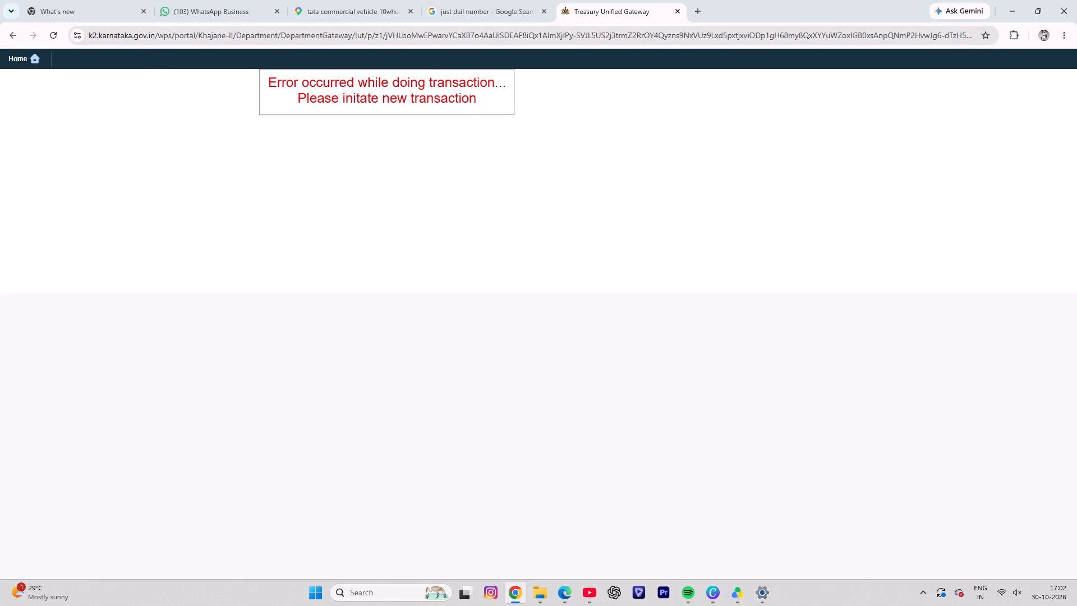
Go back through the history to the VAHAN payment page again and reload it.
left_click(10, 30)
left_click(10, 31)
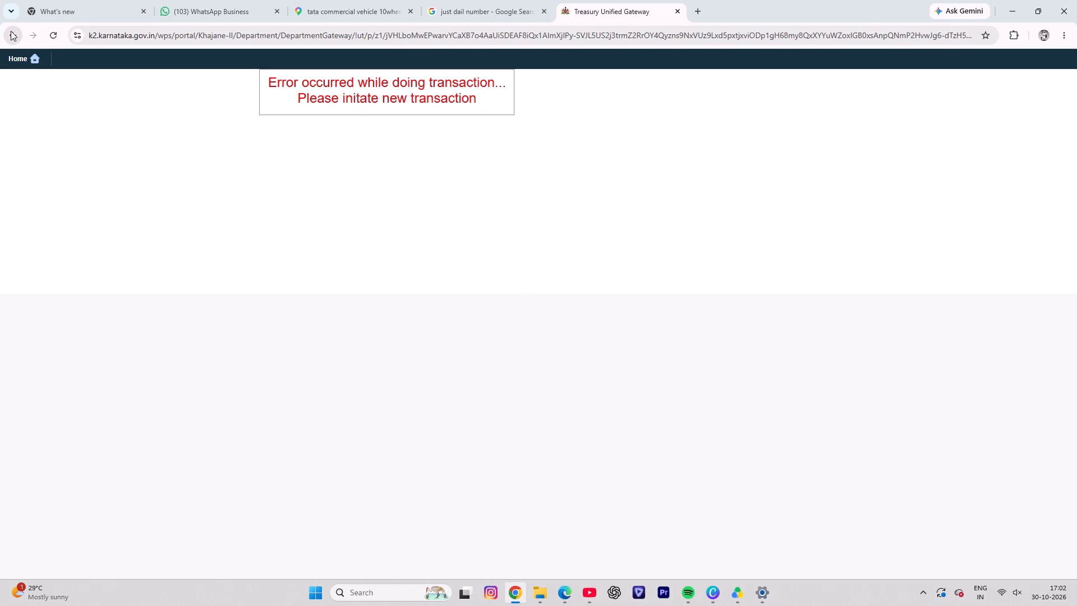
triple_click(11, 31)
triple_click(11, 31)
double_click(12, 31)
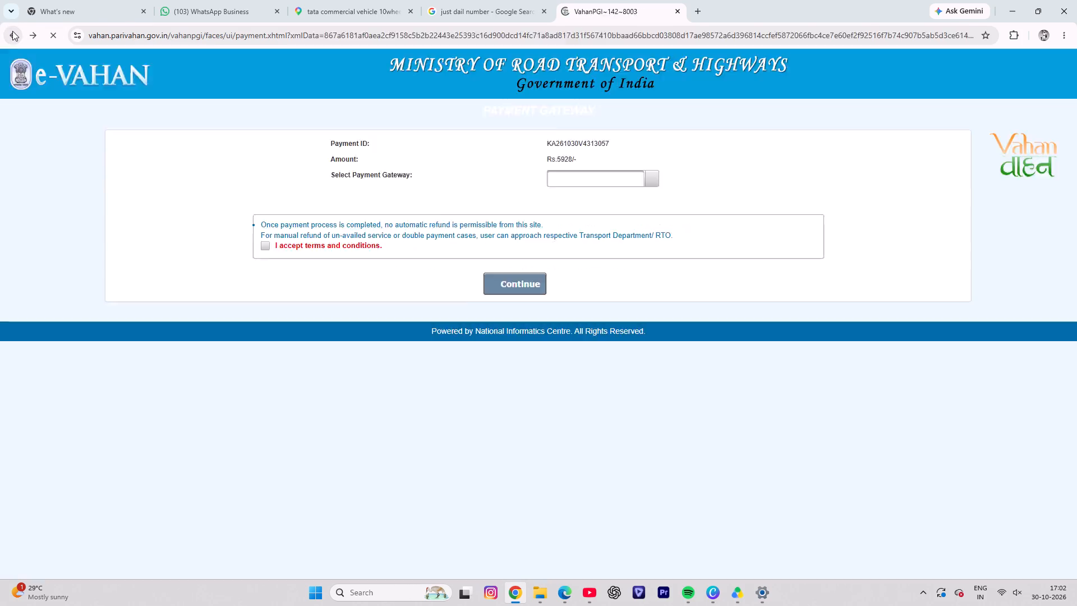
left_click(58, 35)
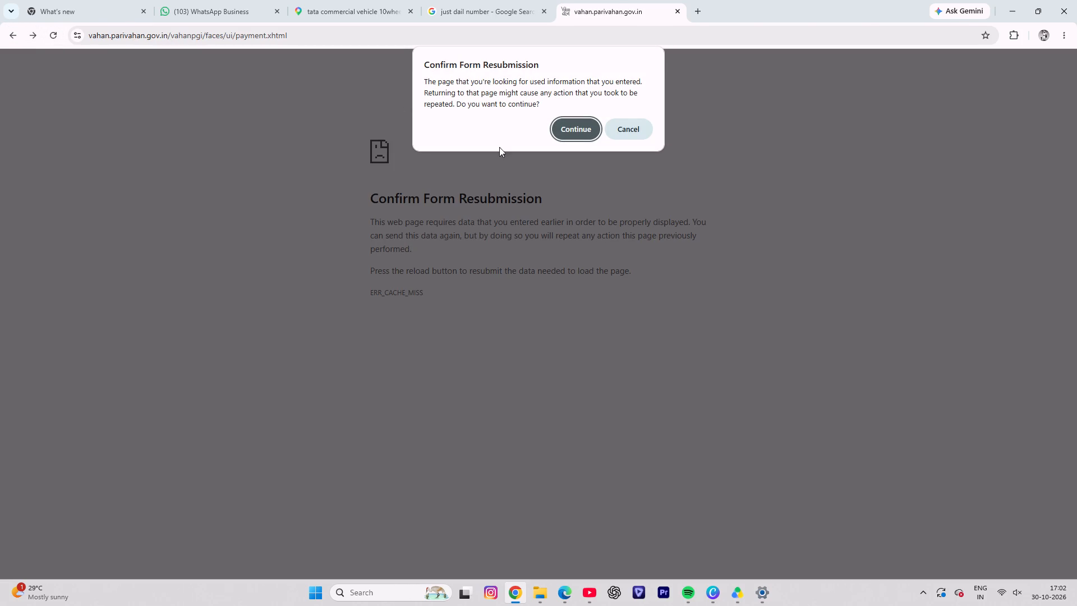
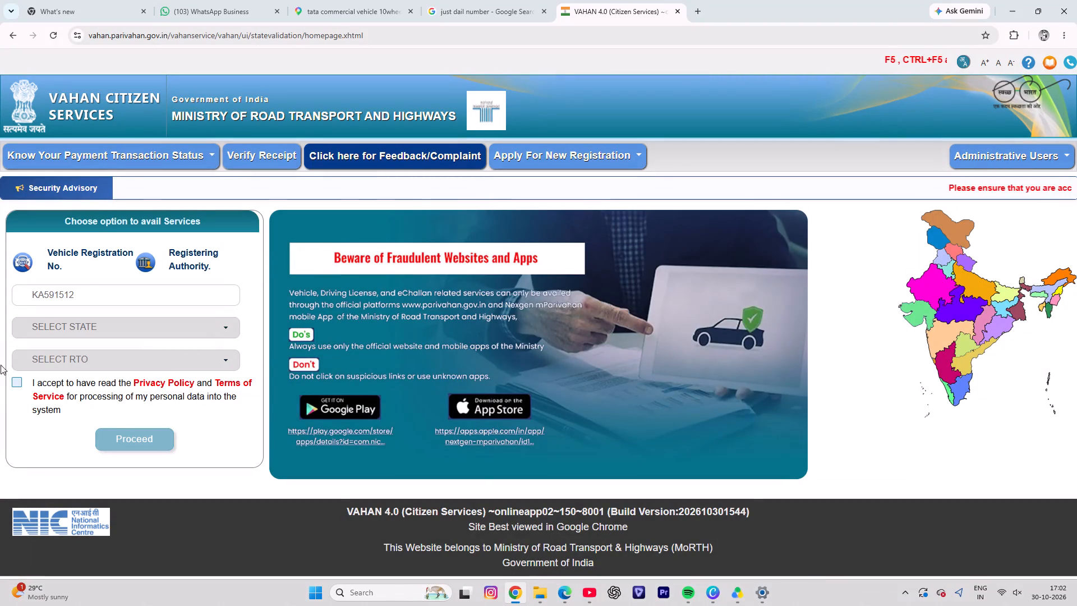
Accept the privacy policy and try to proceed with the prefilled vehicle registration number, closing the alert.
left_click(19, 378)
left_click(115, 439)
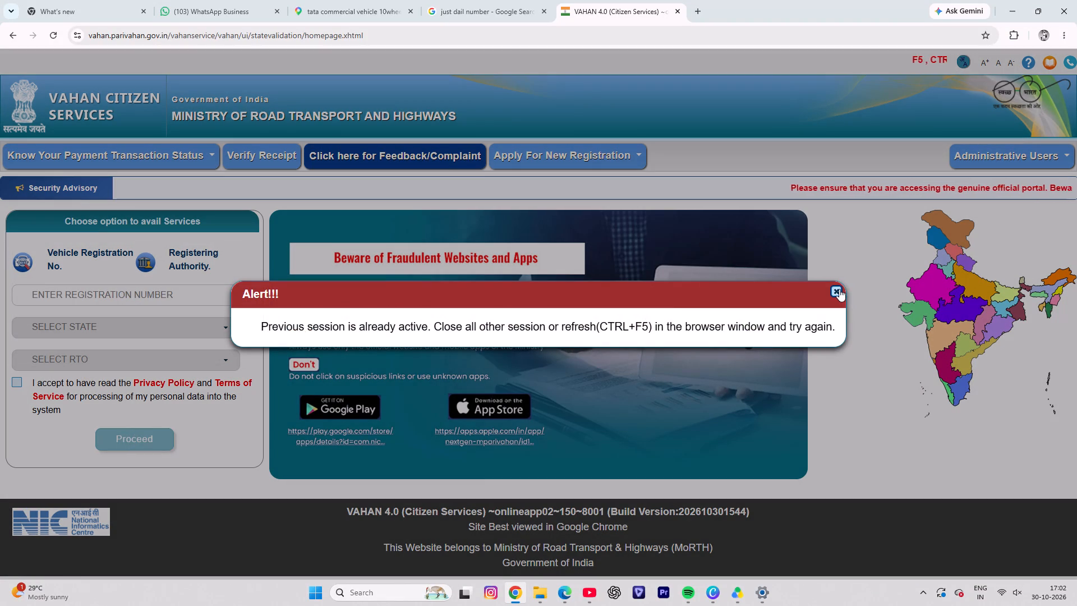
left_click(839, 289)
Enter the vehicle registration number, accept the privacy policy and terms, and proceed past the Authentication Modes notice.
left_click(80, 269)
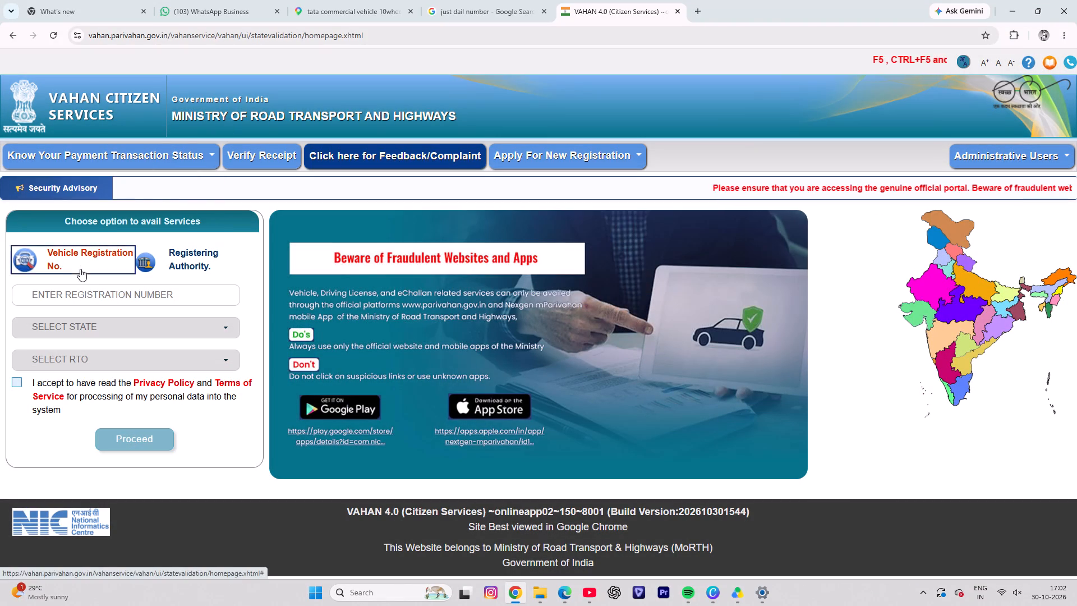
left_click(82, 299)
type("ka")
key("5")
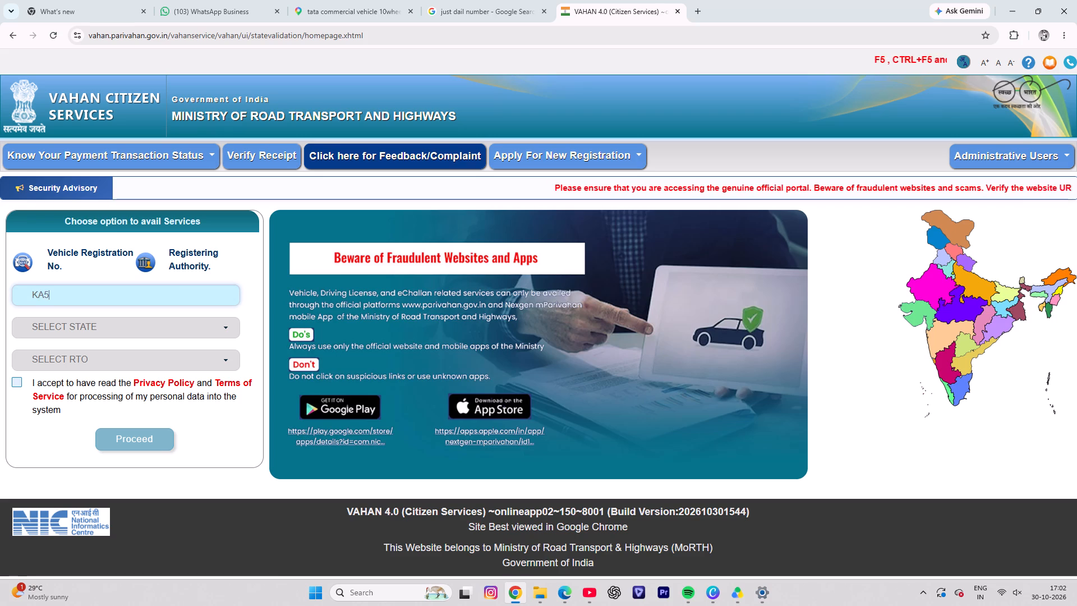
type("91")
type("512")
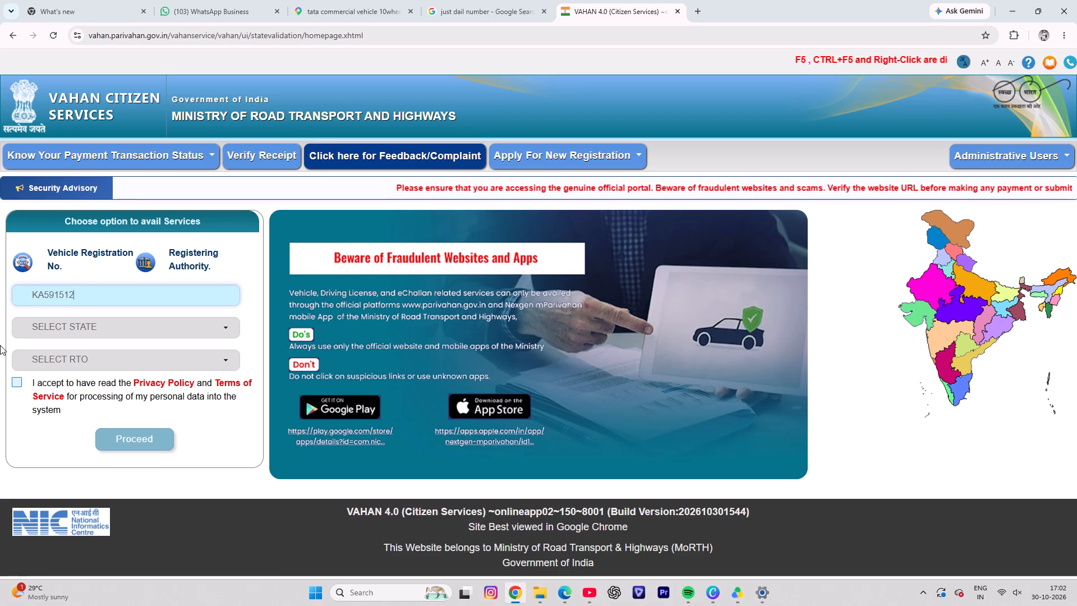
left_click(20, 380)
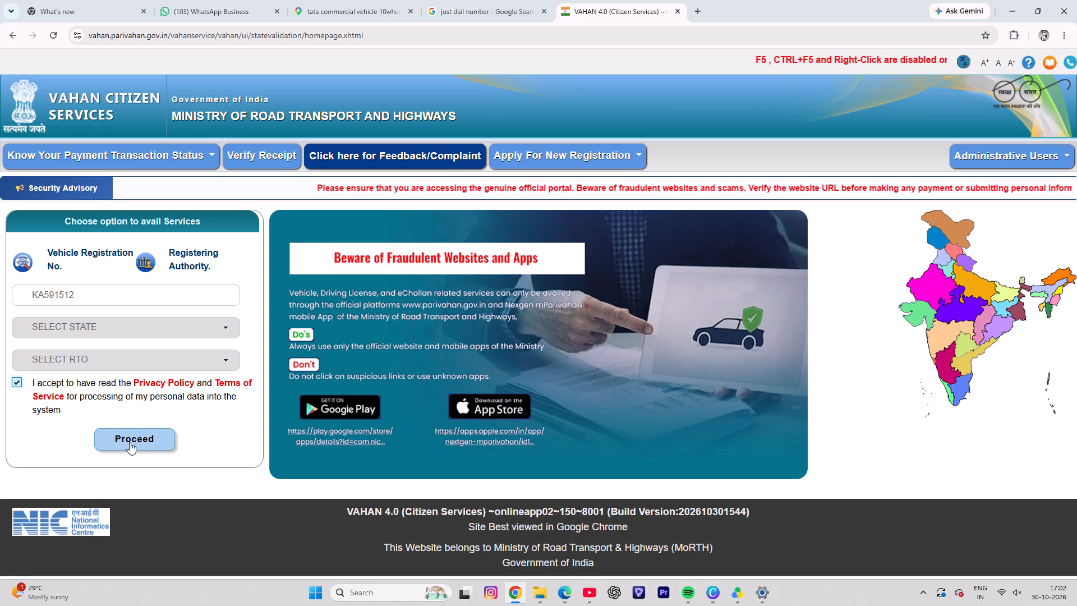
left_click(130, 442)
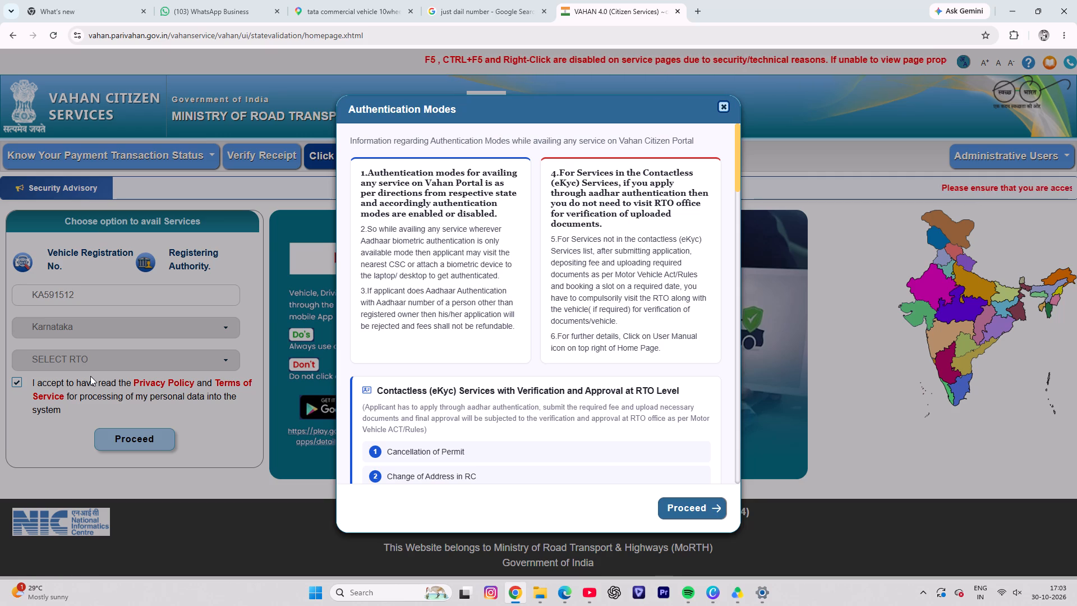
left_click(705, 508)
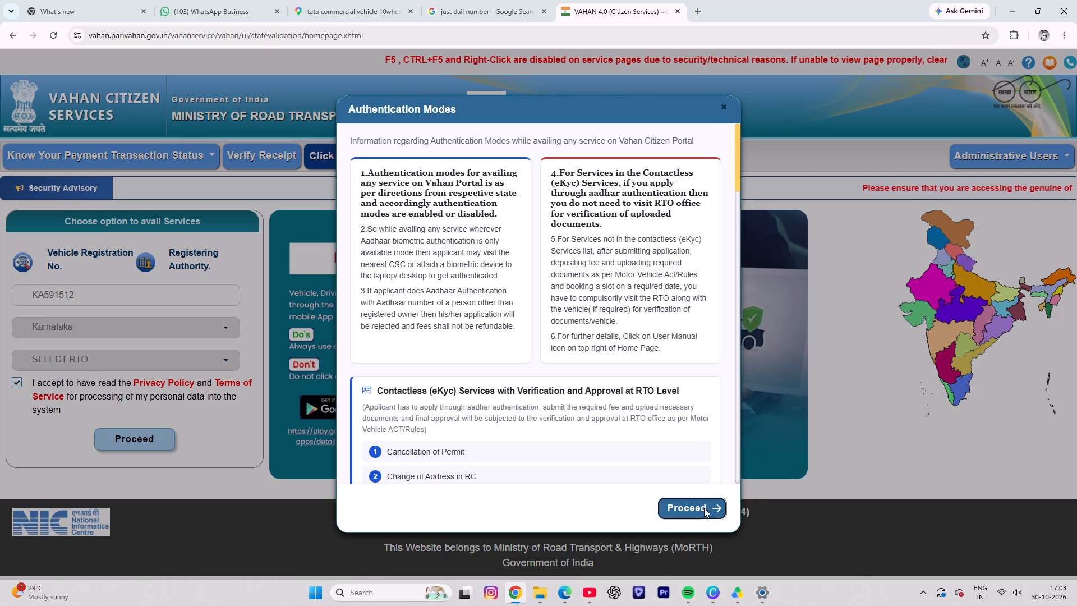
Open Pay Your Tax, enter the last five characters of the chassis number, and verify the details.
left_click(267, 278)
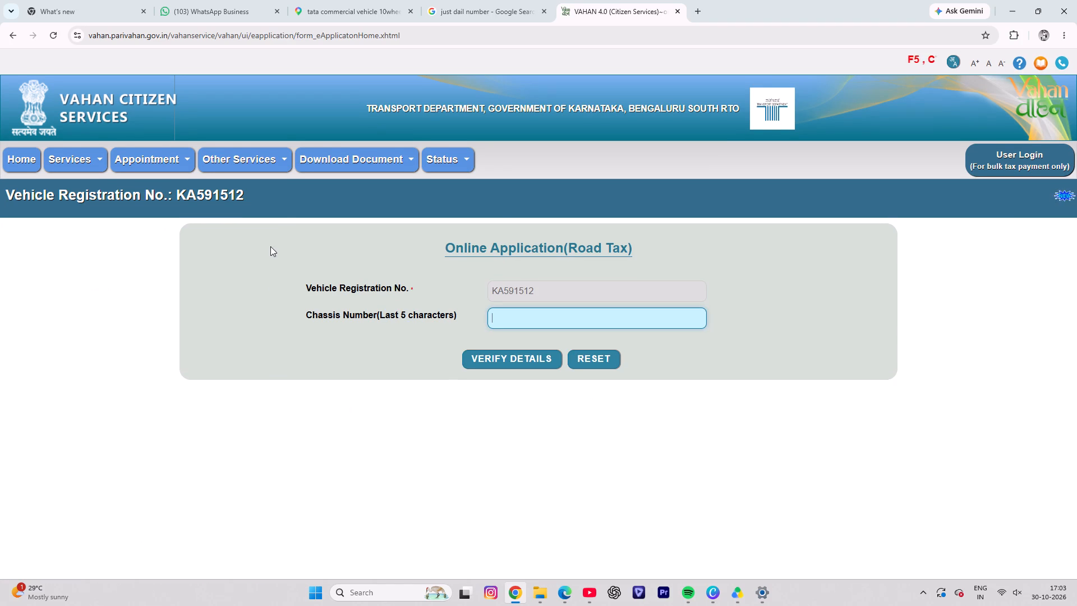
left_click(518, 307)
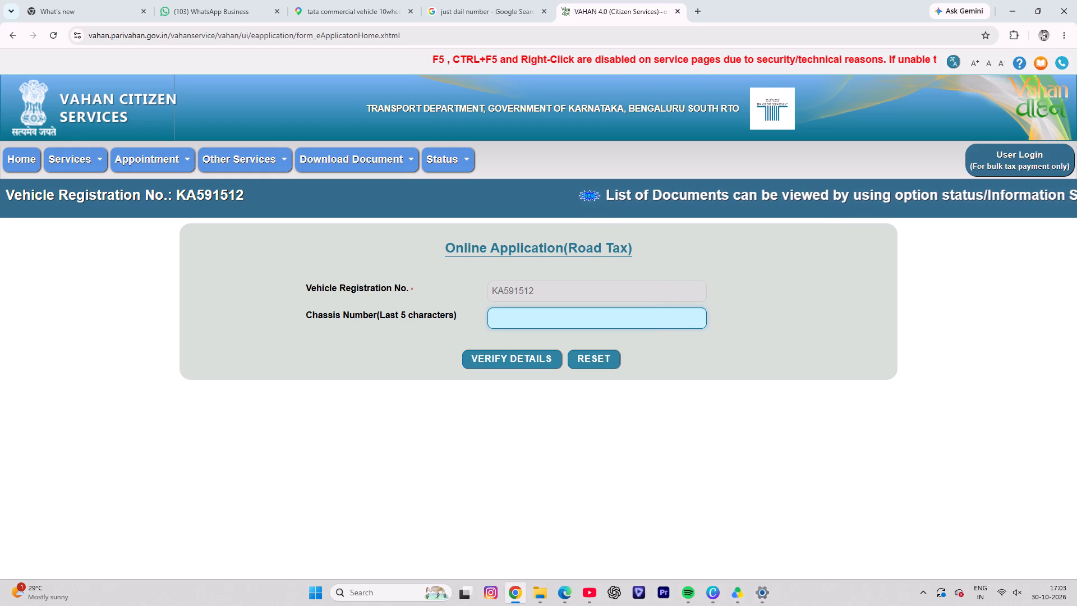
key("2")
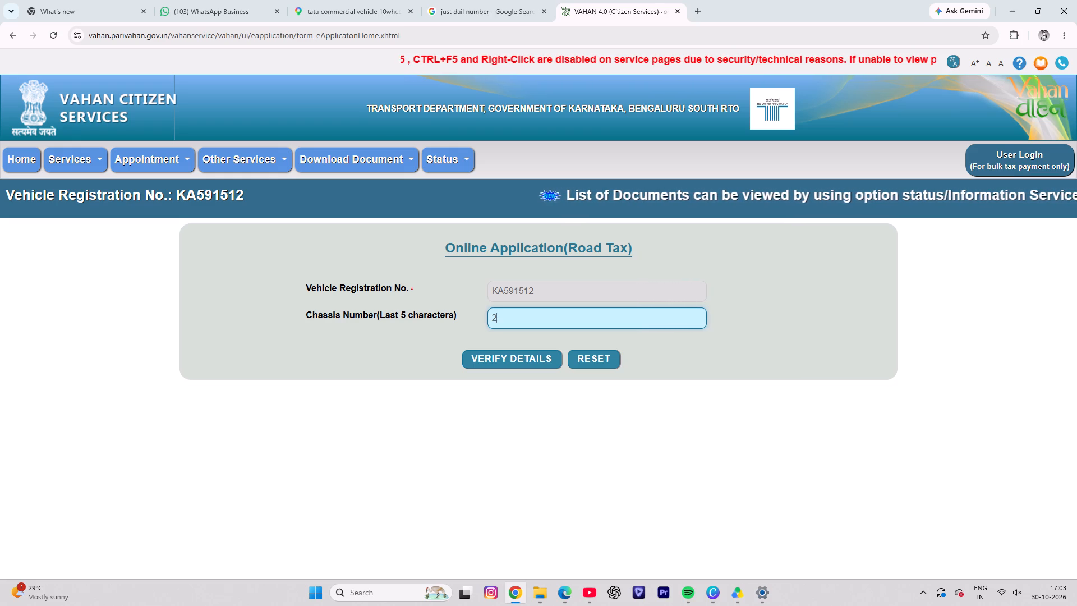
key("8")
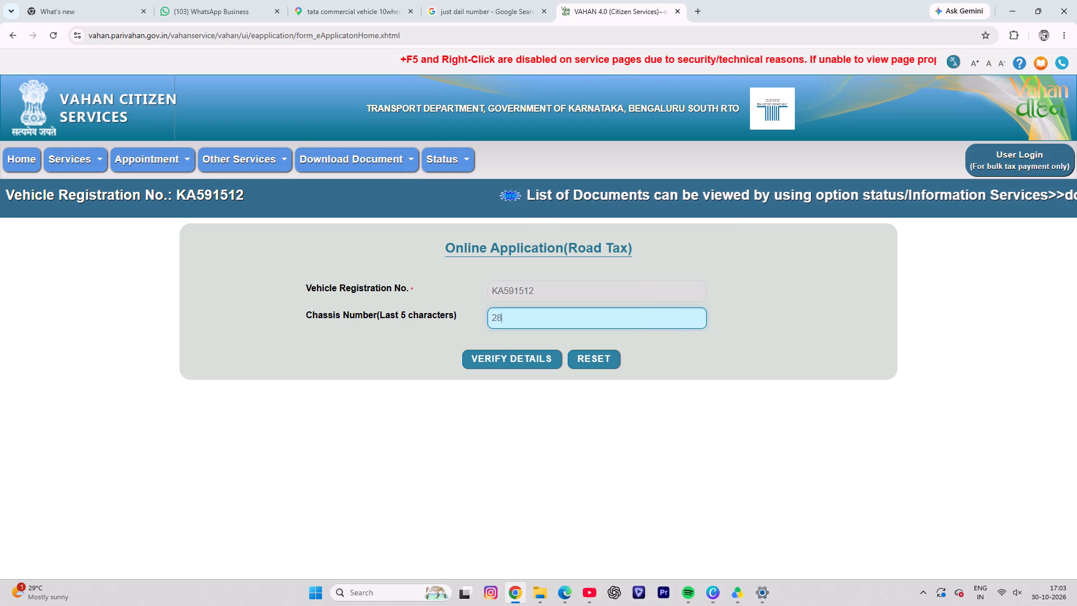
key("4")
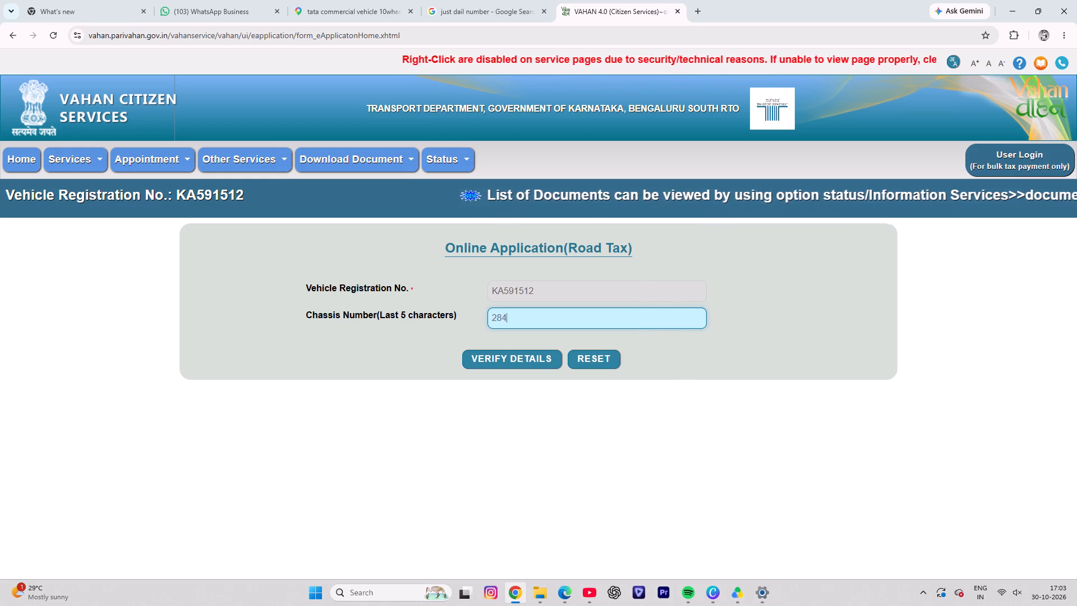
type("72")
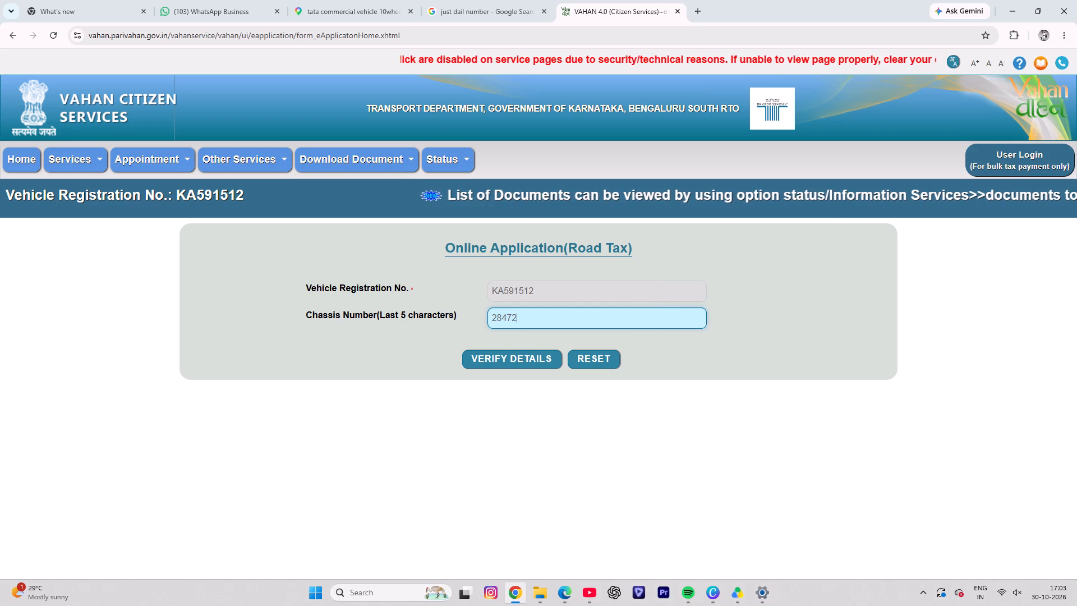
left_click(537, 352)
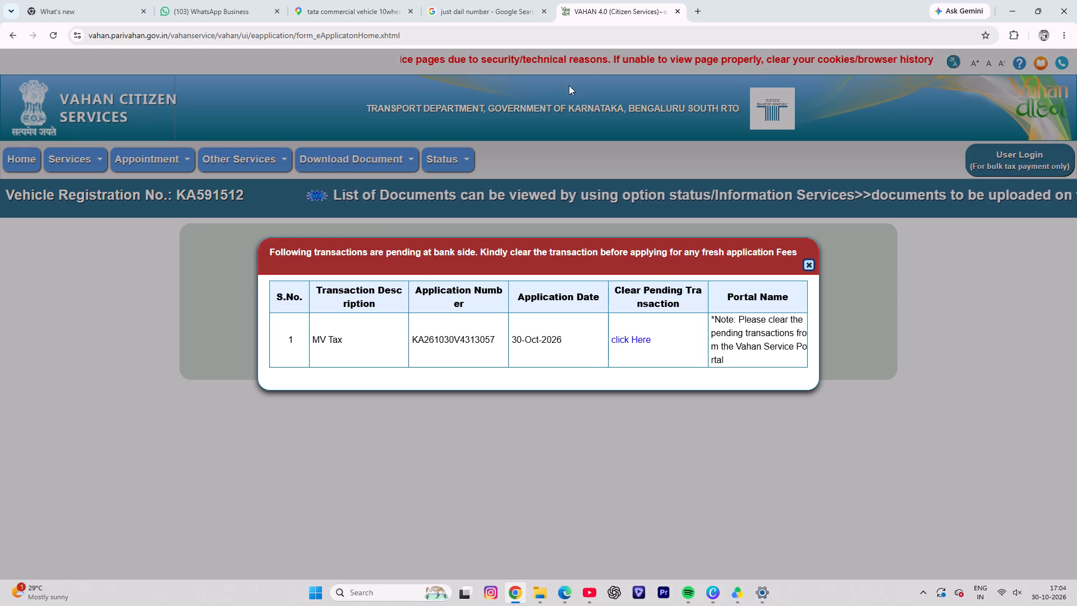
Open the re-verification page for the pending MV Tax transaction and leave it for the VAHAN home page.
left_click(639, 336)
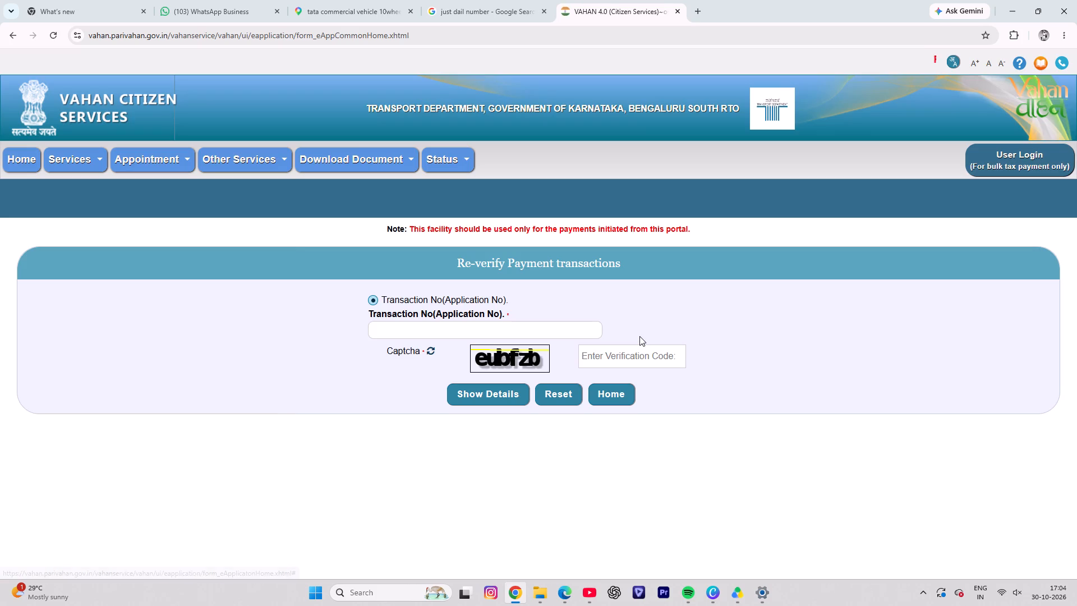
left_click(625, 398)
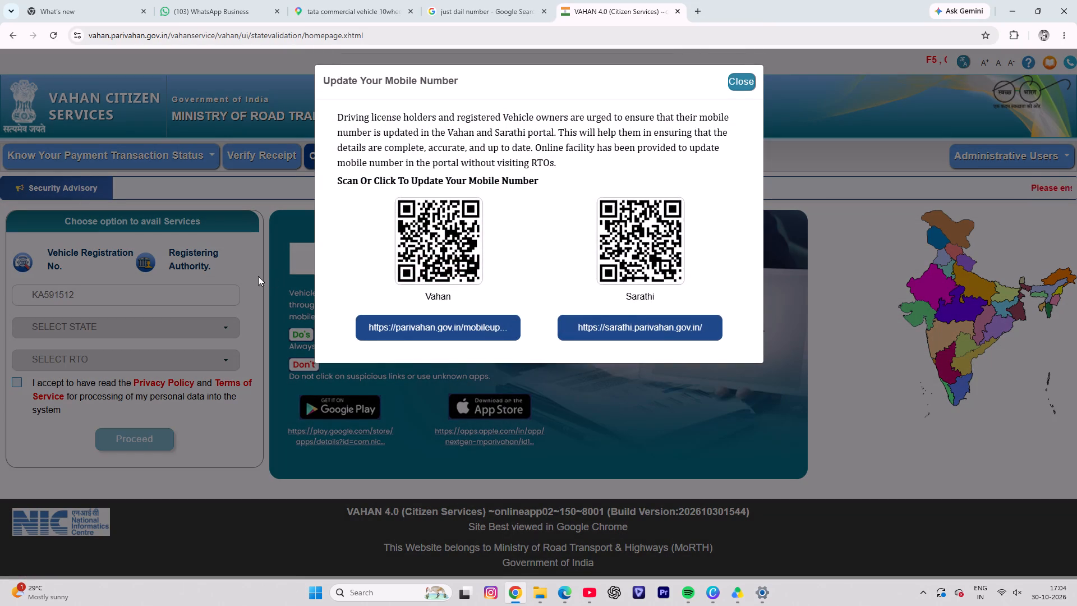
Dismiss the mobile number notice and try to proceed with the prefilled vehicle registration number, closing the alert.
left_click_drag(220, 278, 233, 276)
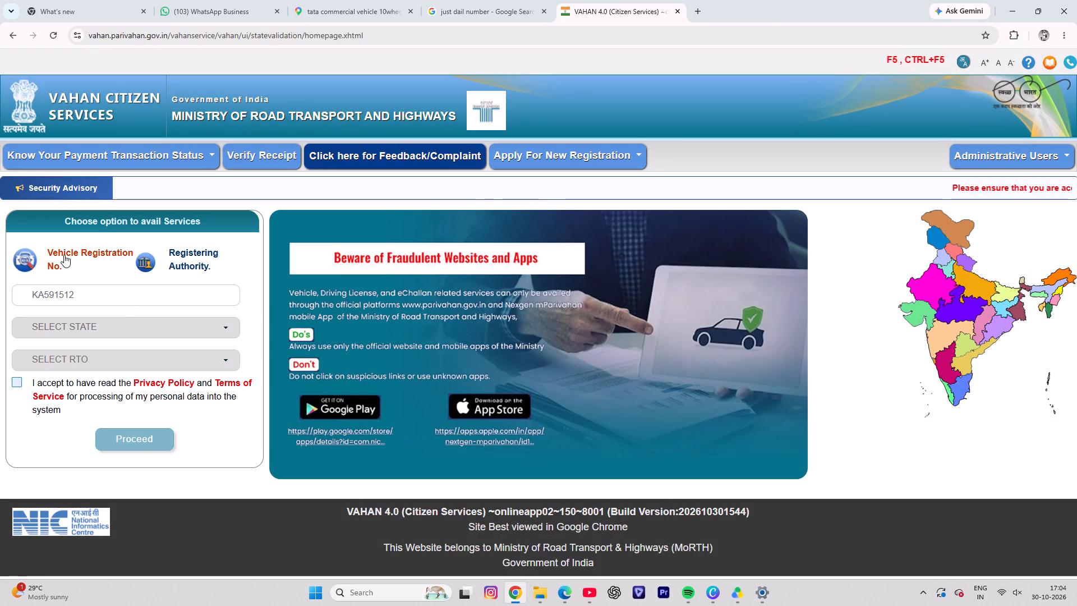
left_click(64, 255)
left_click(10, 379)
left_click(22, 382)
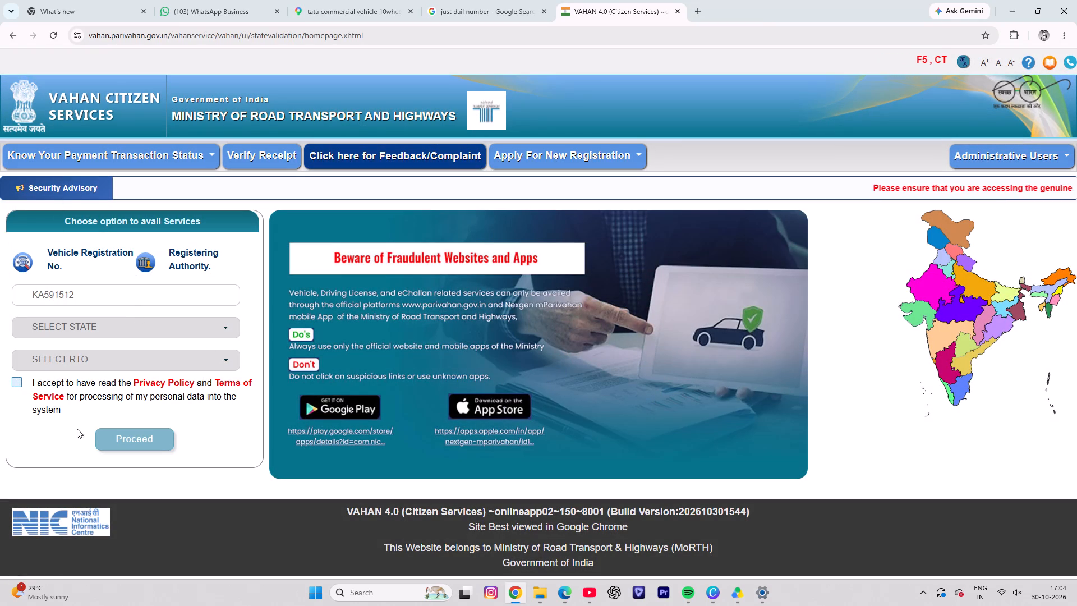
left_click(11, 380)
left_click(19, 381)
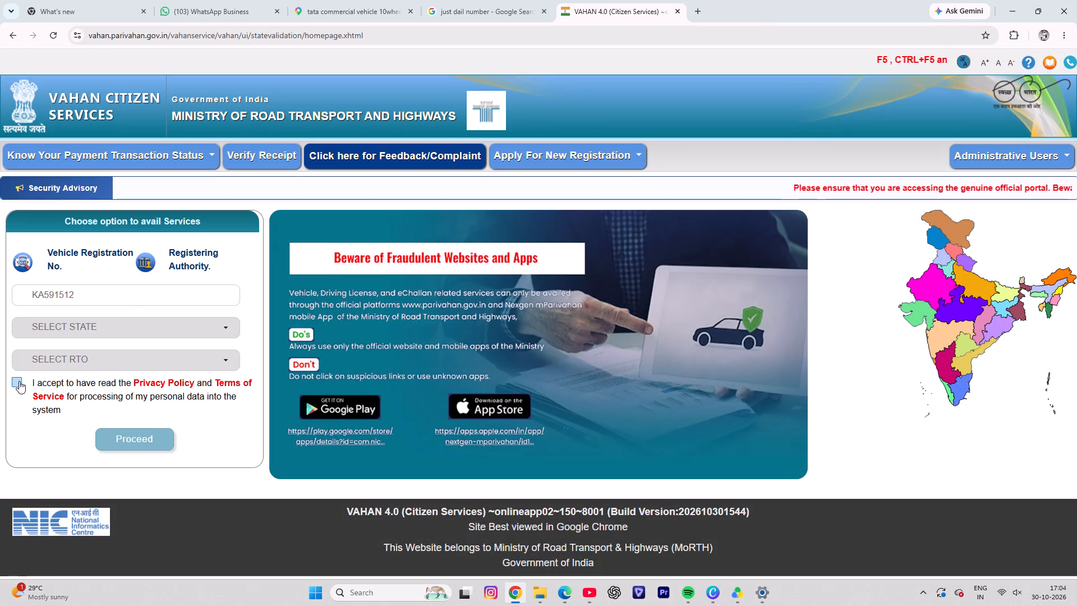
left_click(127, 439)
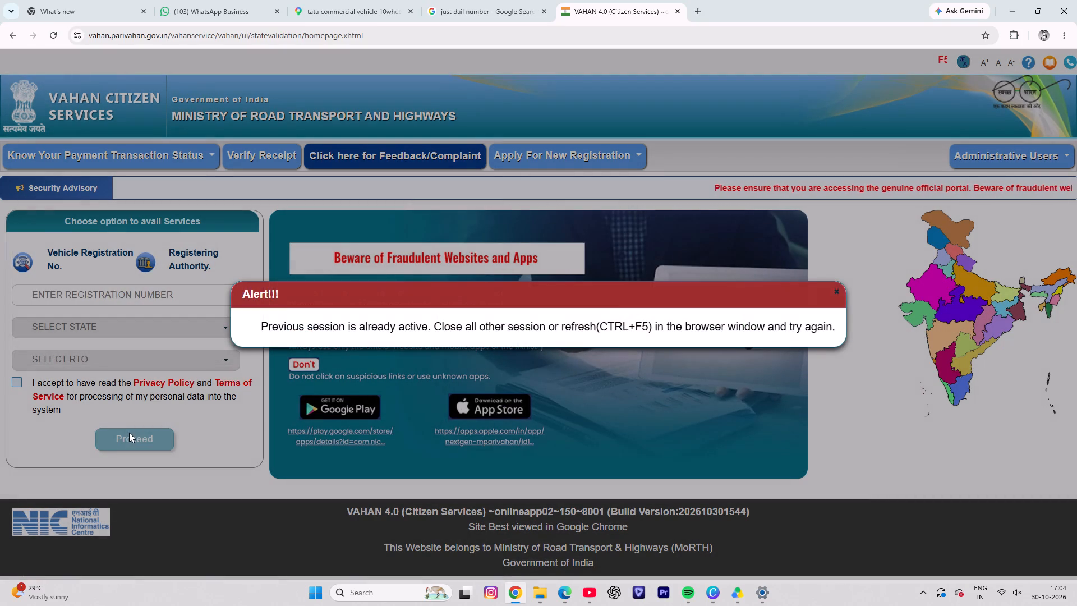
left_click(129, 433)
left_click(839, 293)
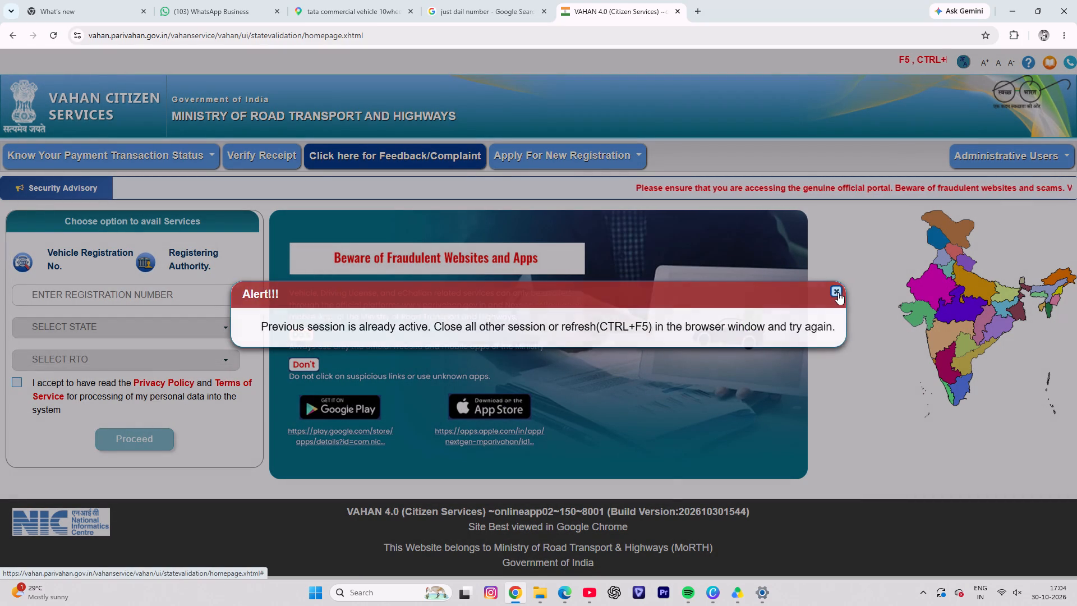
Enter the vehicle registration number again, accept the privacy policy and terms, and proceed past the Authentication Modes notice.
left_click(75, 261)
left_click(85, 292)
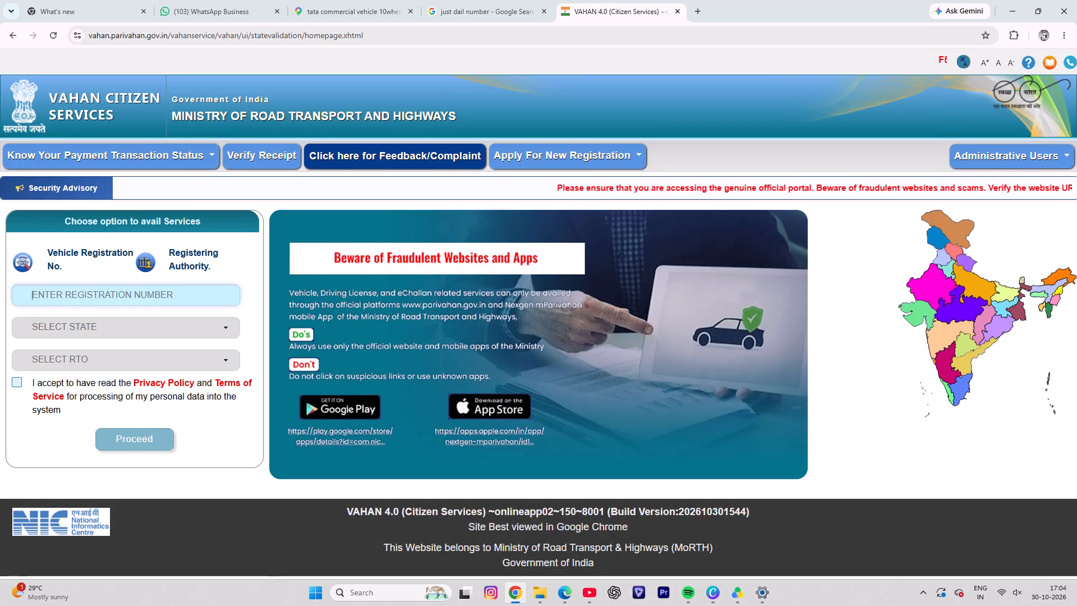
left_click(75, 274)
left_click(77, 252)
left_click(76, 252)
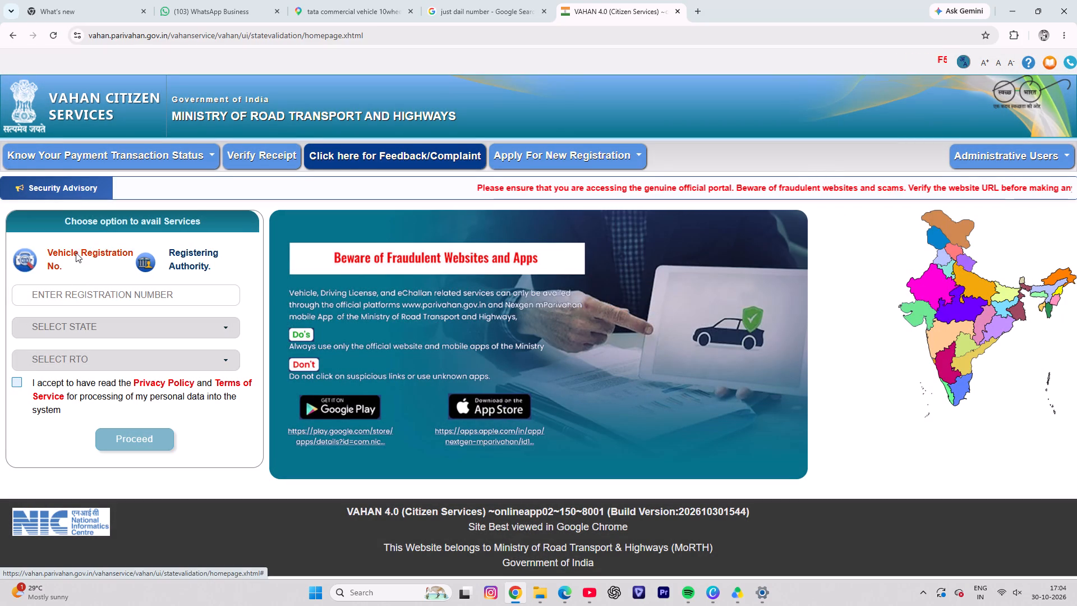
left_click(91, 308)
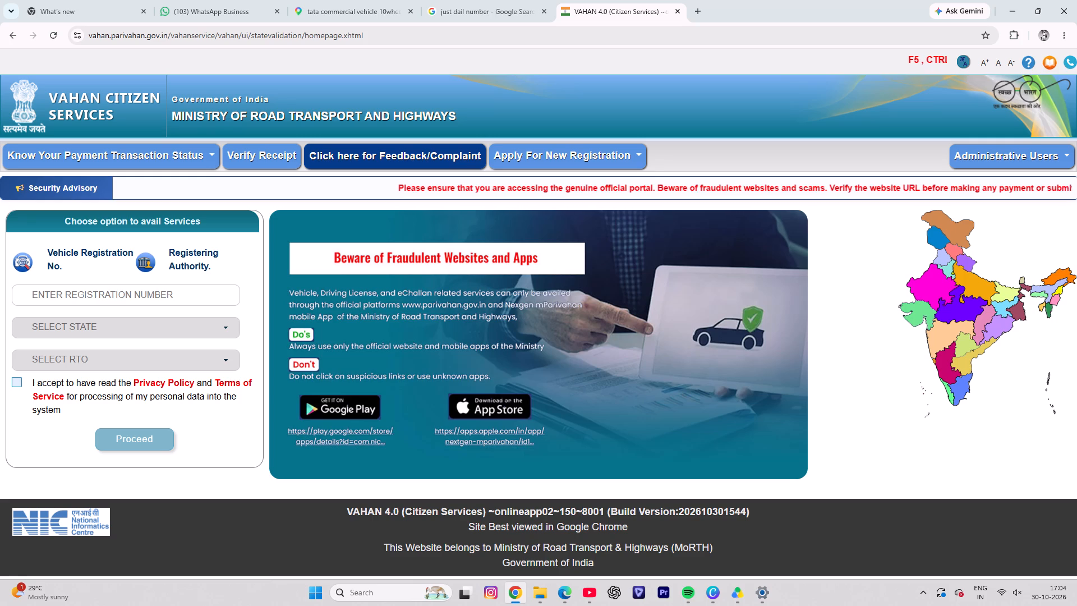
left_click(81, 268)
left_click(82, 294)
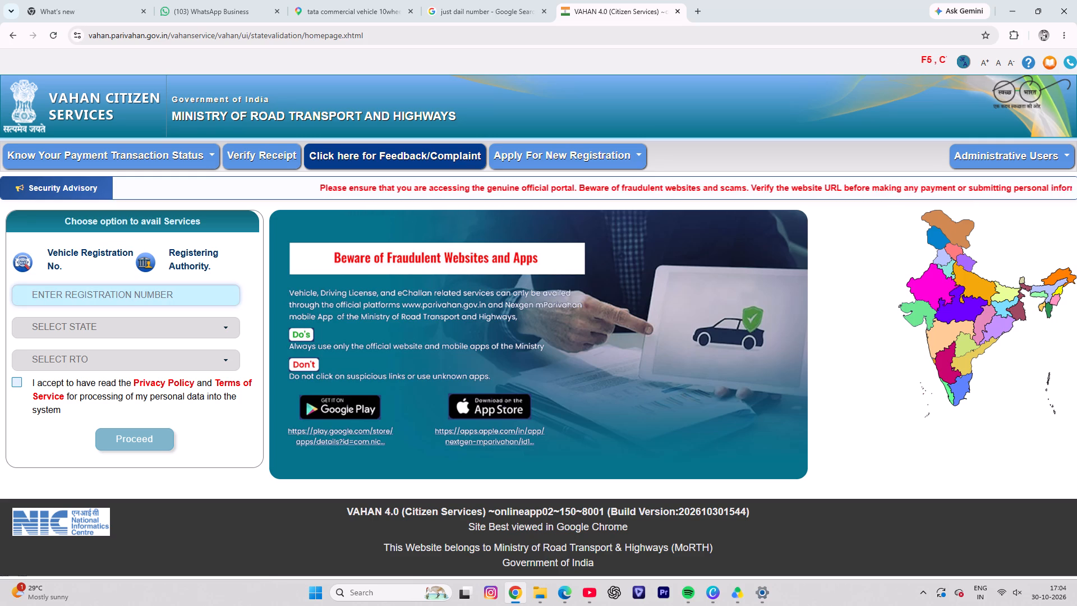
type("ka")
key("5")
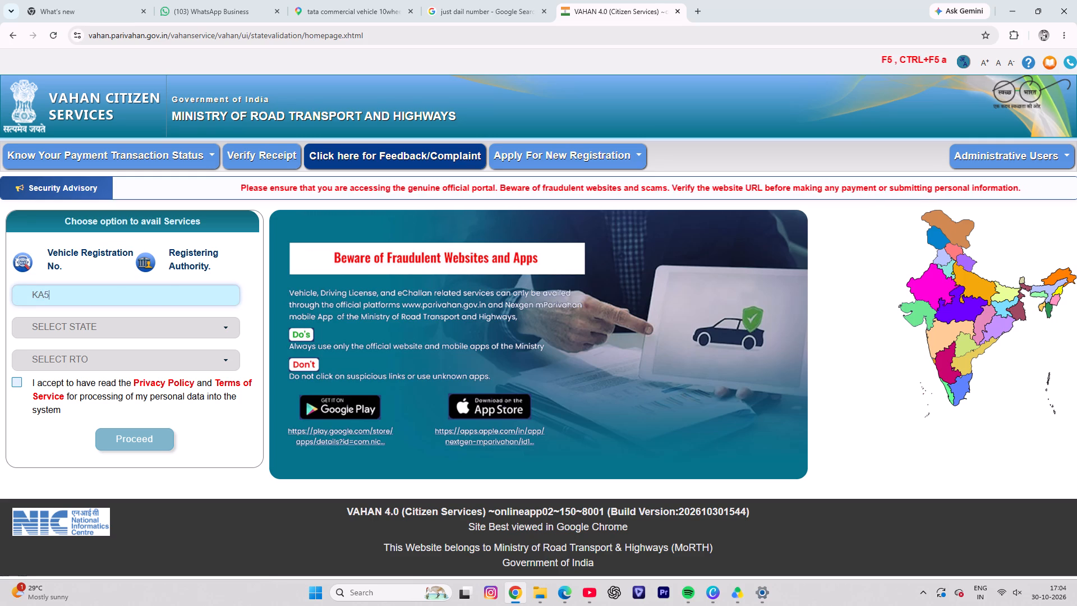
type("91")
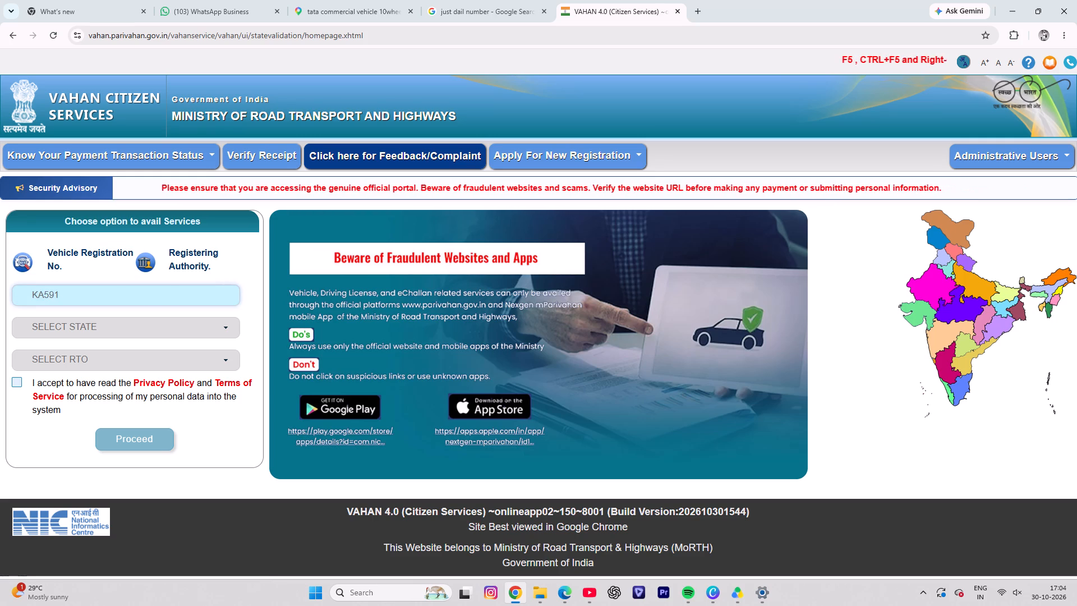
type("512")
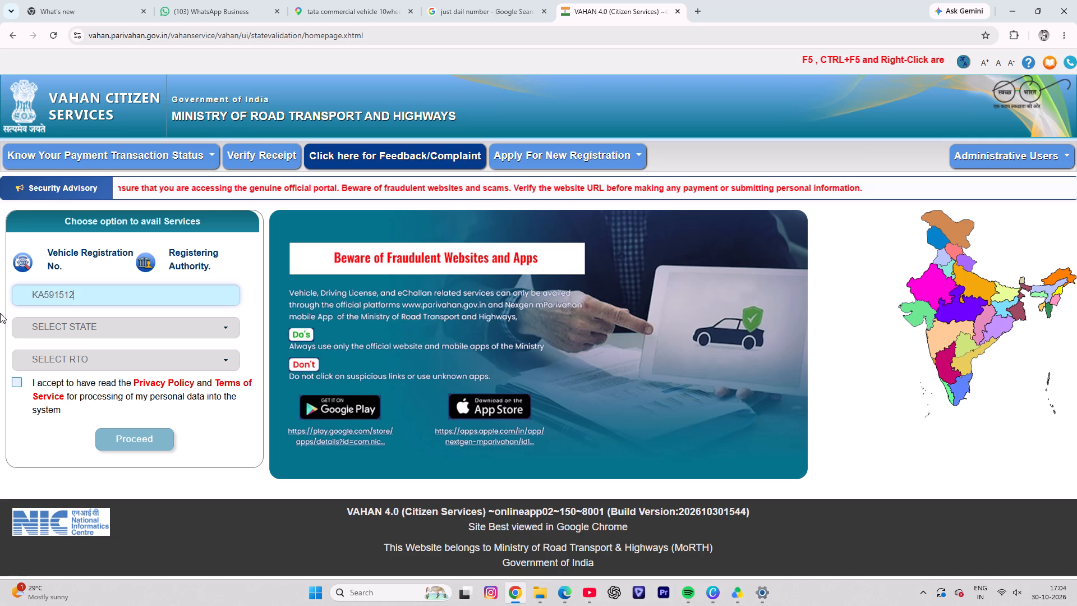
left_click(19, 377)
left_click(114, 443)
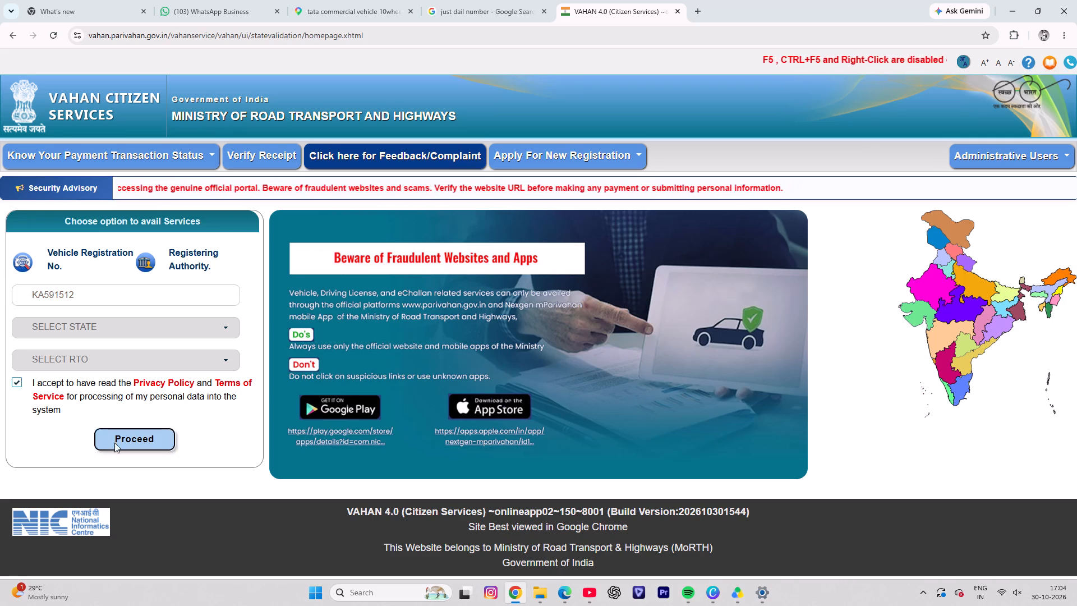
scroll(554, 507, "down", 5)
scroll(665, 500, "down", 2)
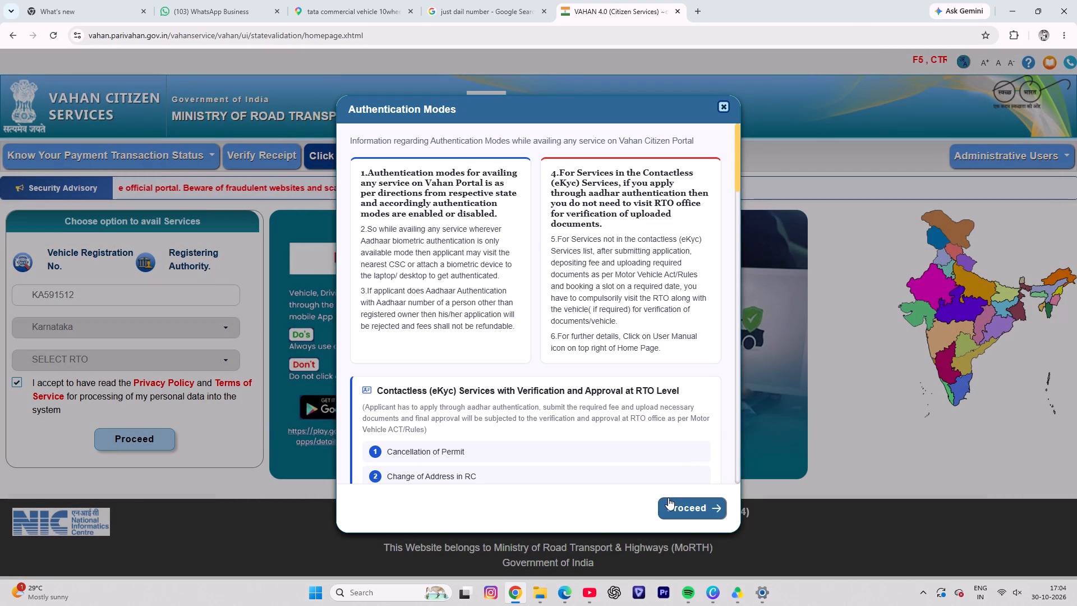
left_click(670, 499)
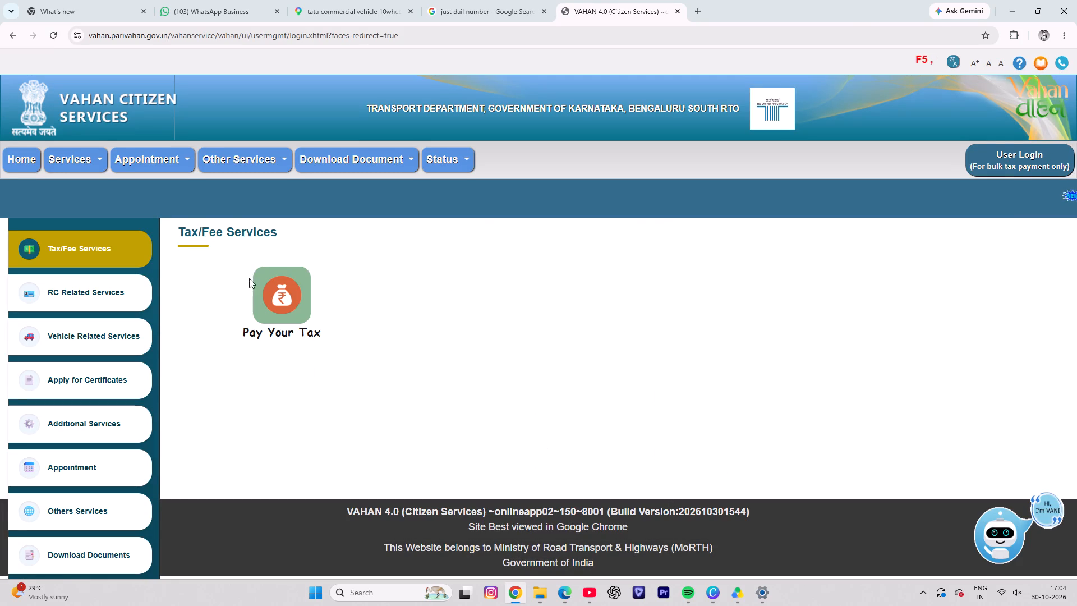
Open Pay Your Tax, enter the last five characters of the chassis number, and verify the vehicle details.
left_click(280, 301)
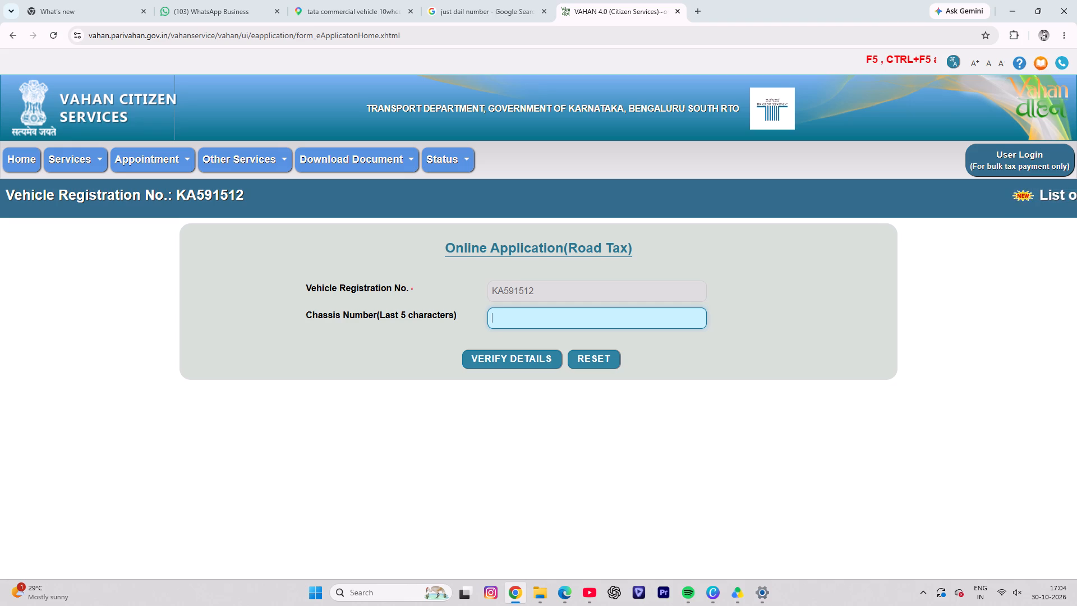
left_click(512, 327)
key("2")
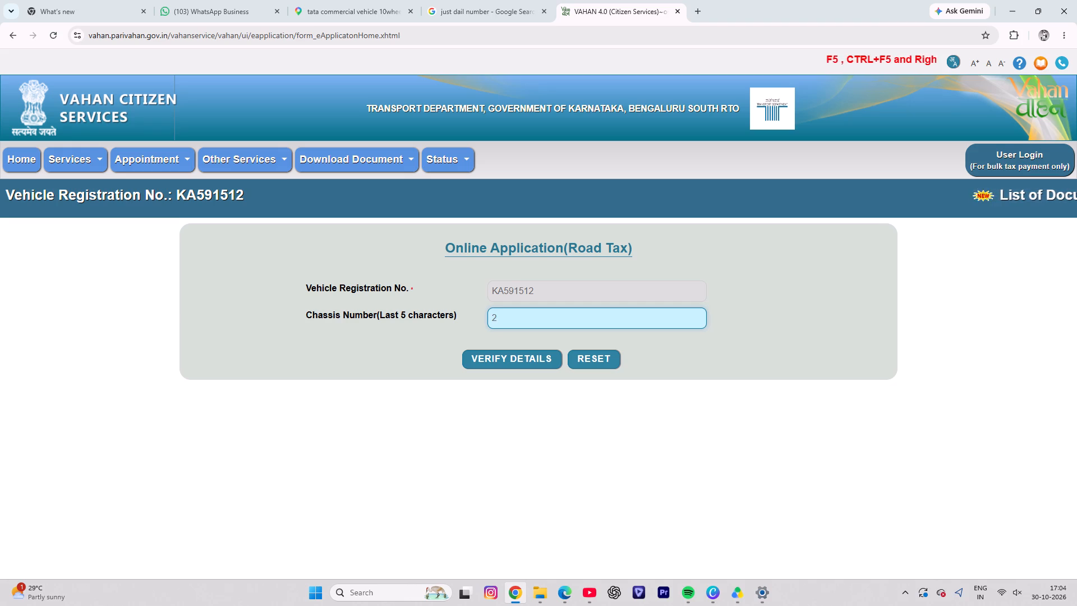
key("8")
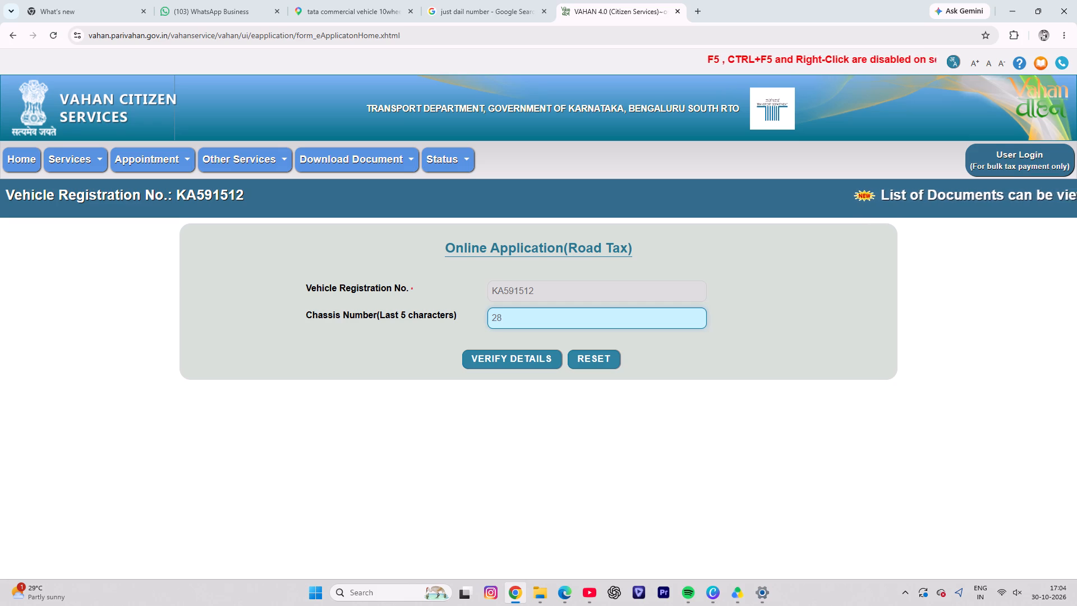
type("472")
left_click(517, 359)
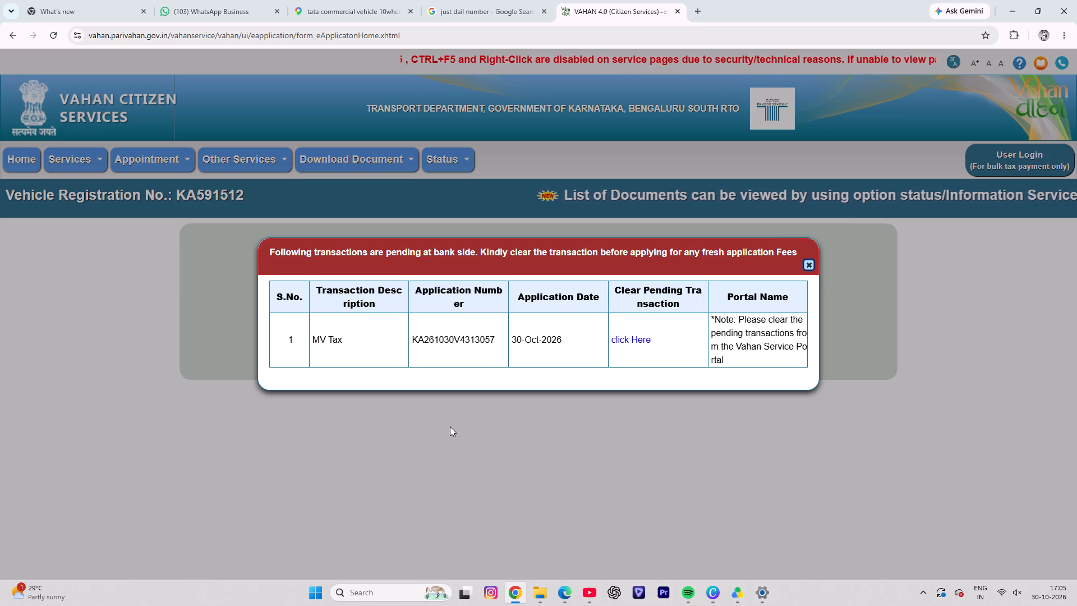
Open the re-verification page for the pending MV Tax transaction and refresh its captcha.
left_click(636, 338)
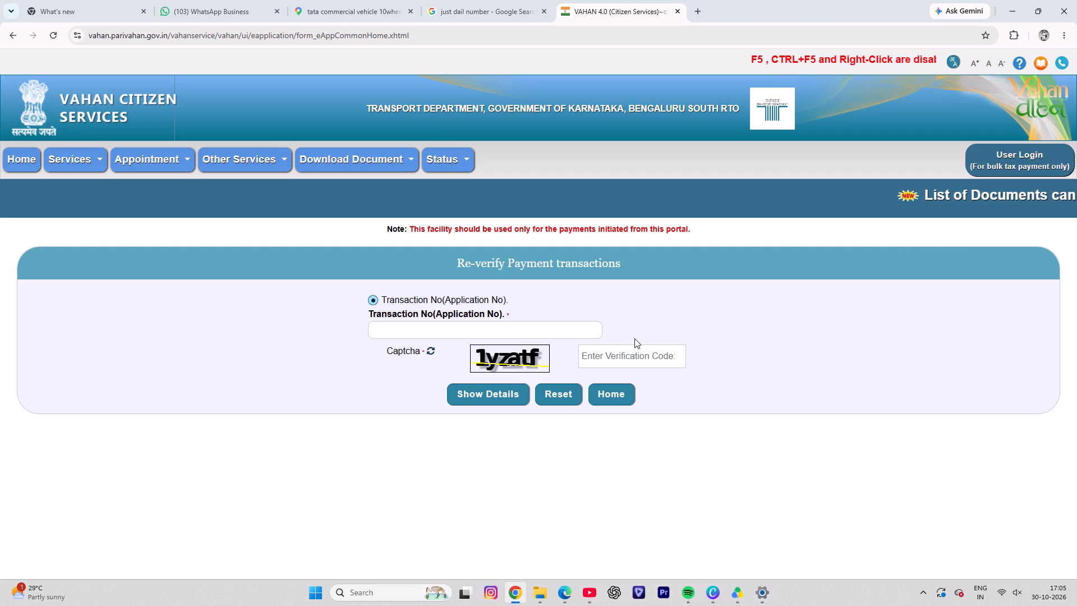
left_click_drag(439, 335, 430, 341)
triple_click(430, 350)
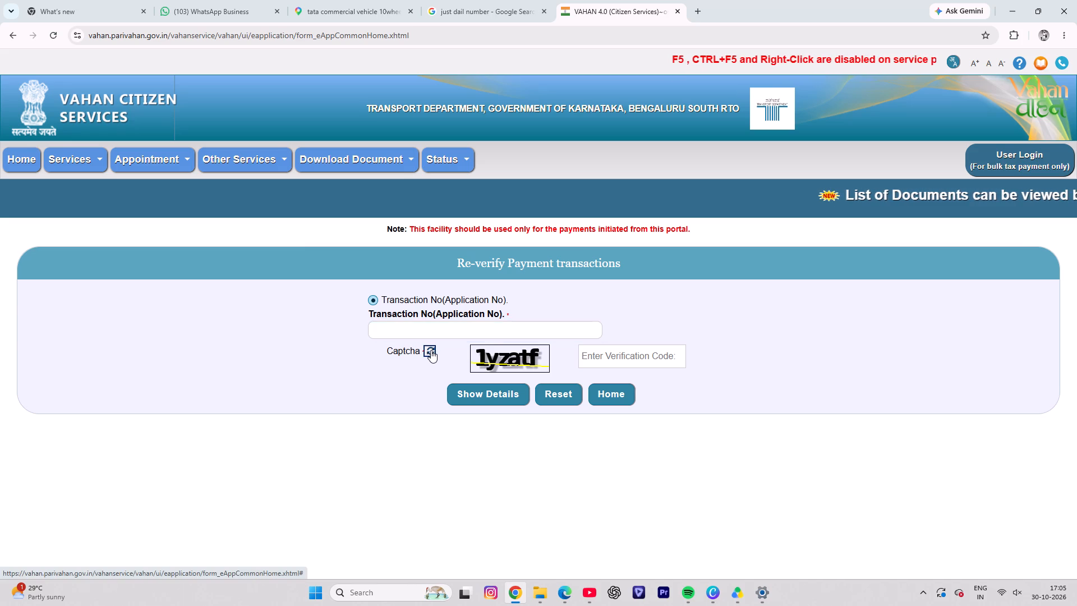
left_click(435, 352)
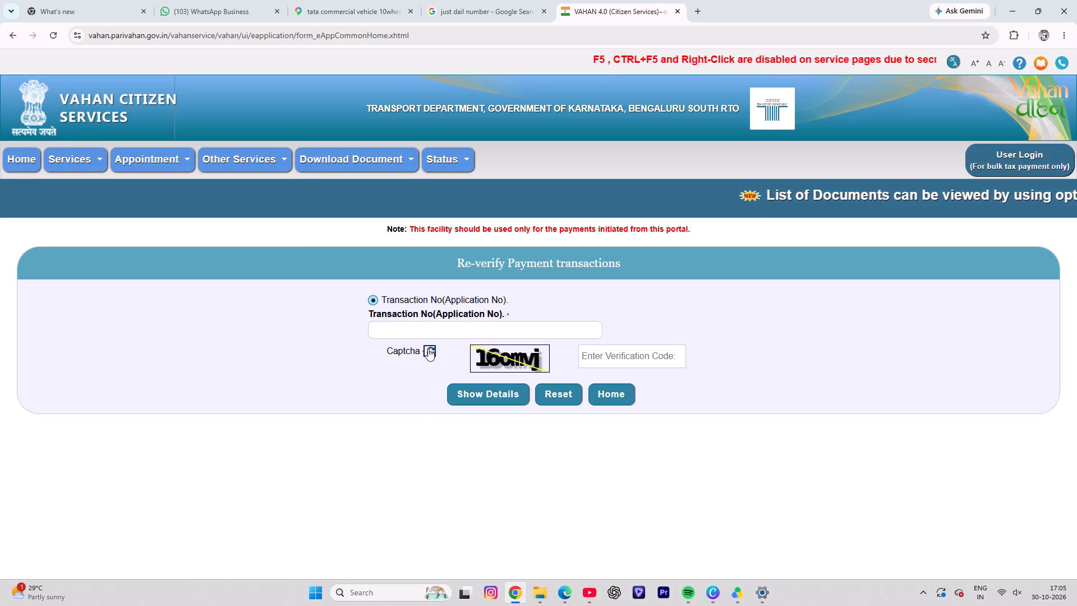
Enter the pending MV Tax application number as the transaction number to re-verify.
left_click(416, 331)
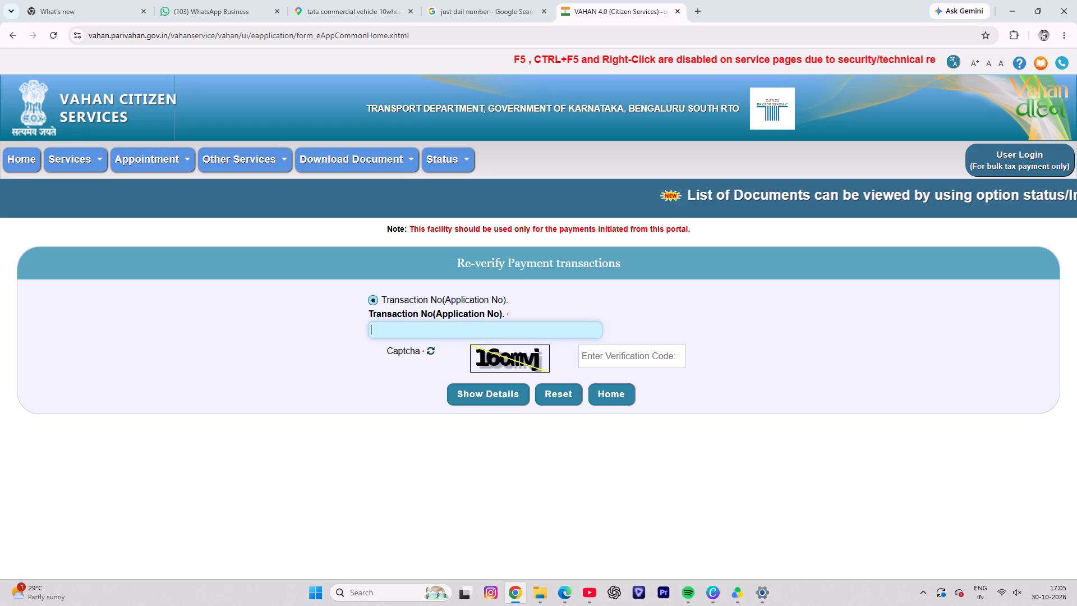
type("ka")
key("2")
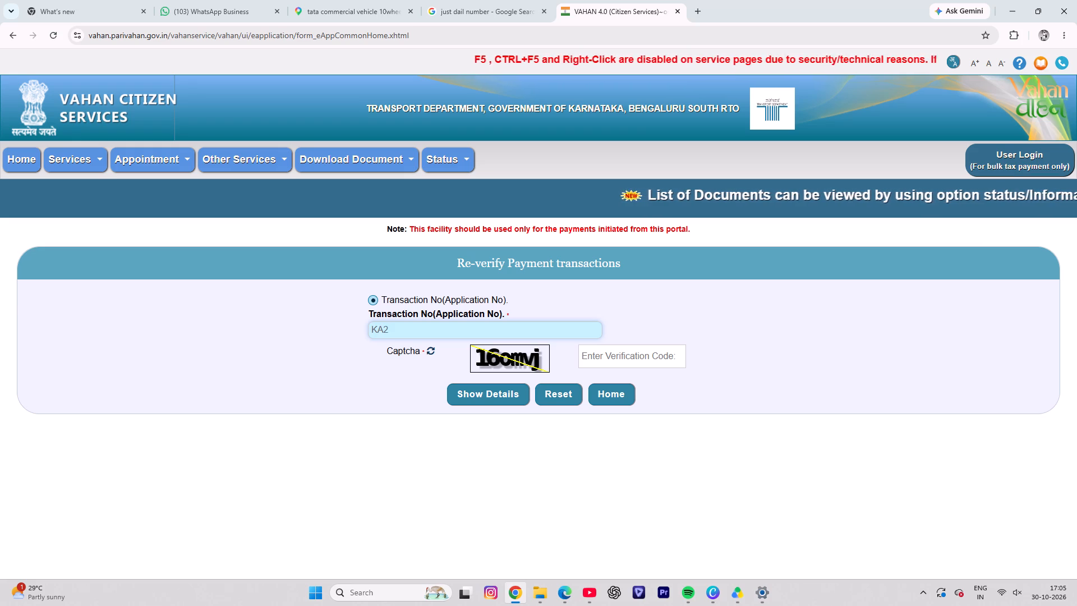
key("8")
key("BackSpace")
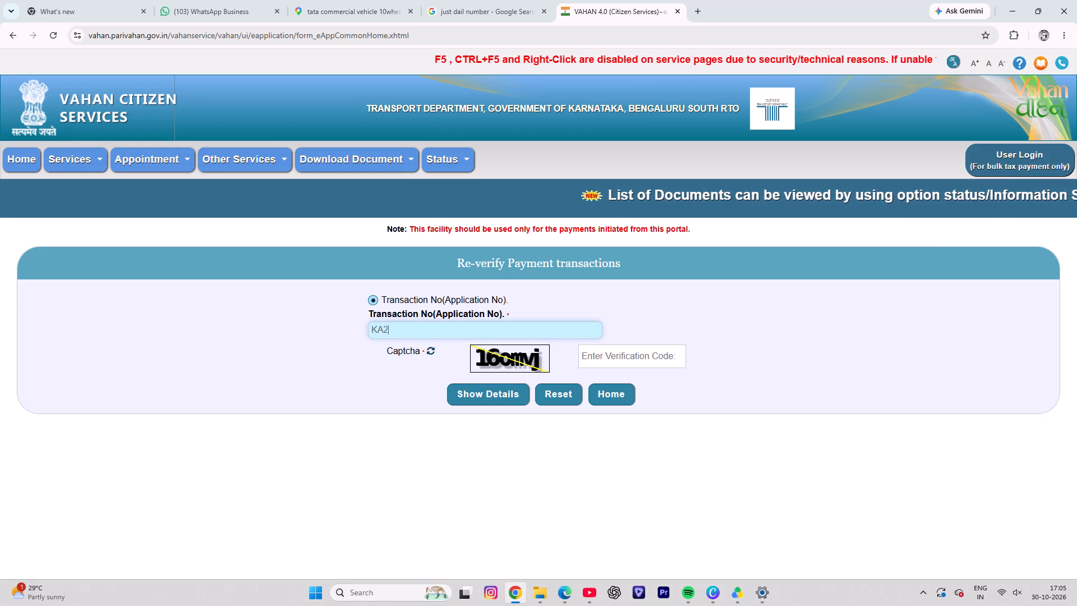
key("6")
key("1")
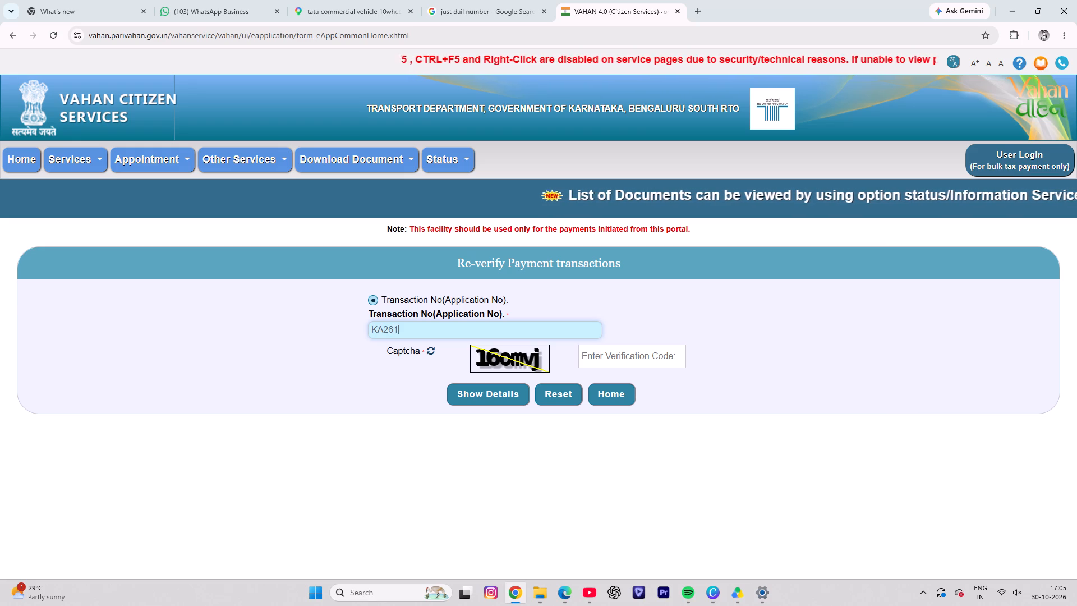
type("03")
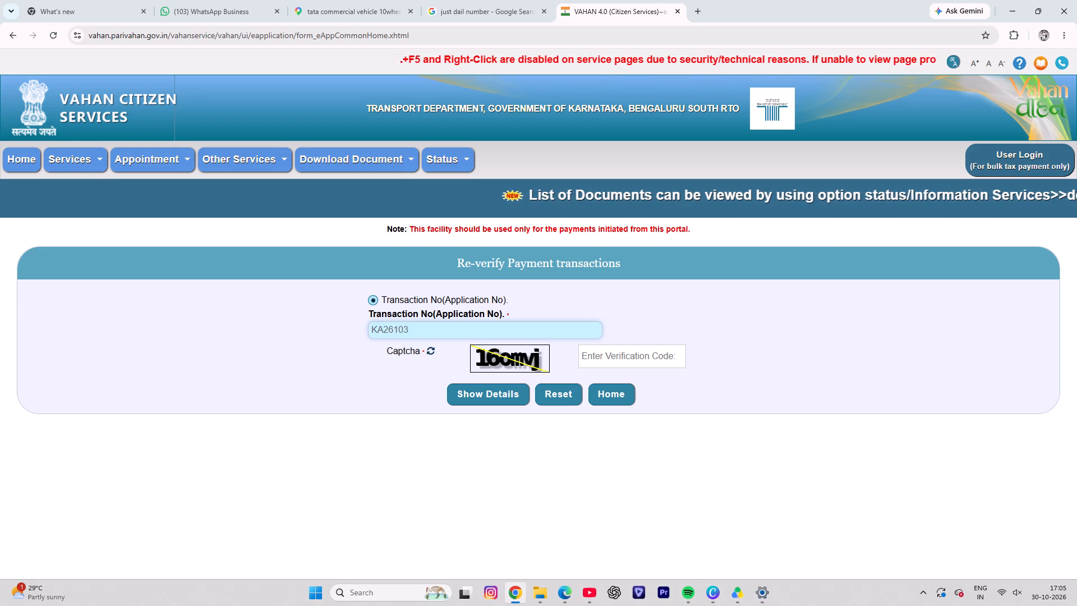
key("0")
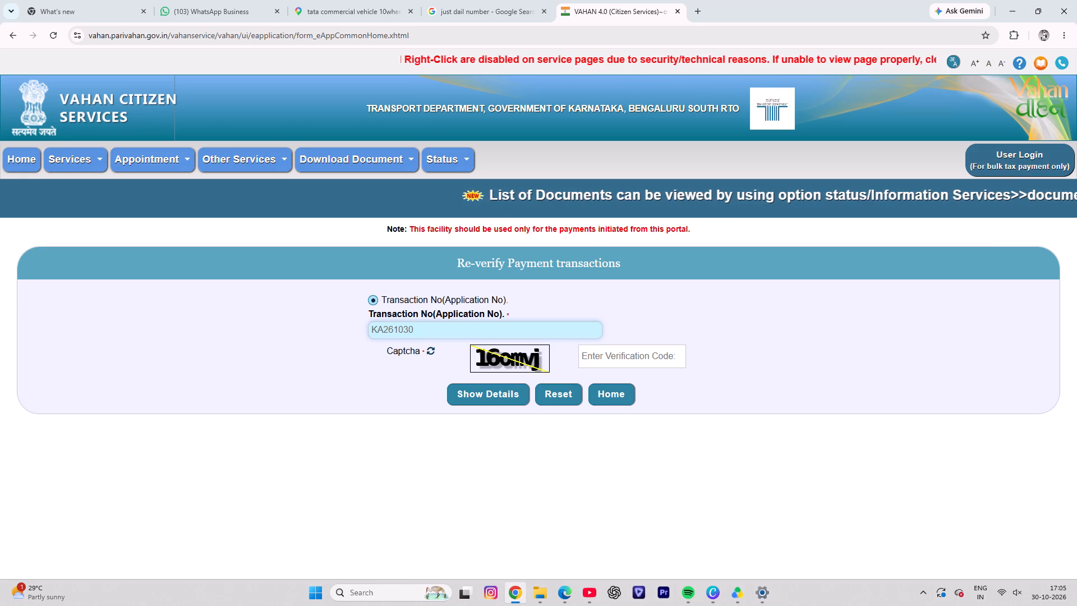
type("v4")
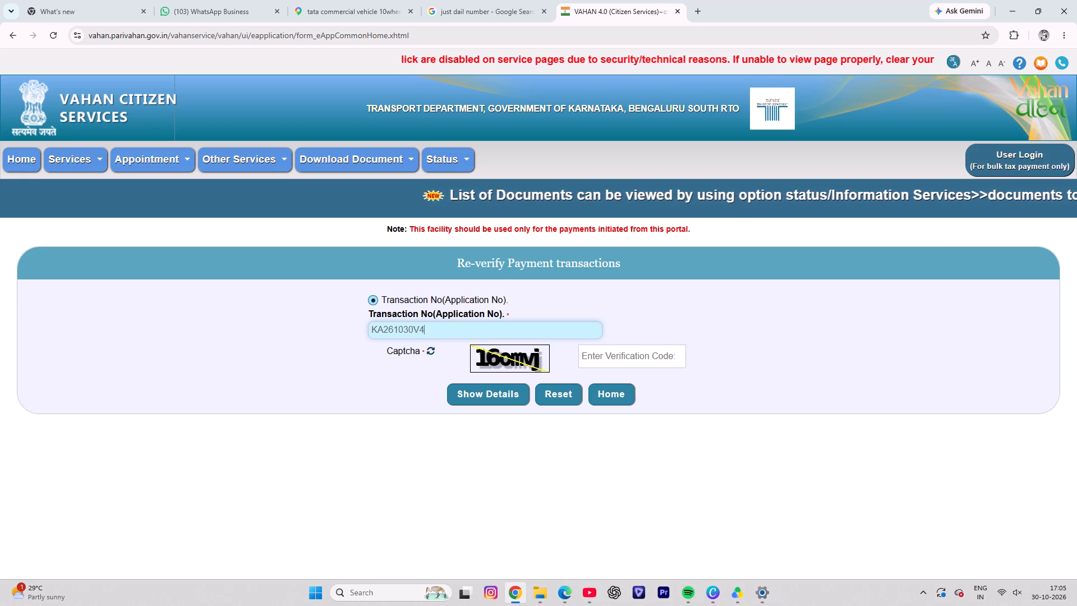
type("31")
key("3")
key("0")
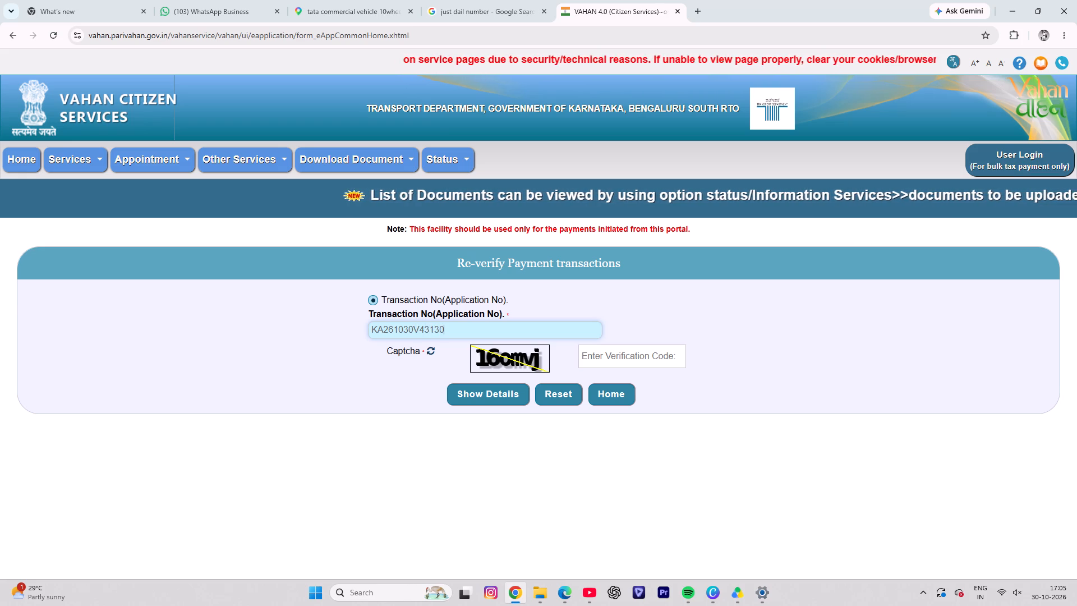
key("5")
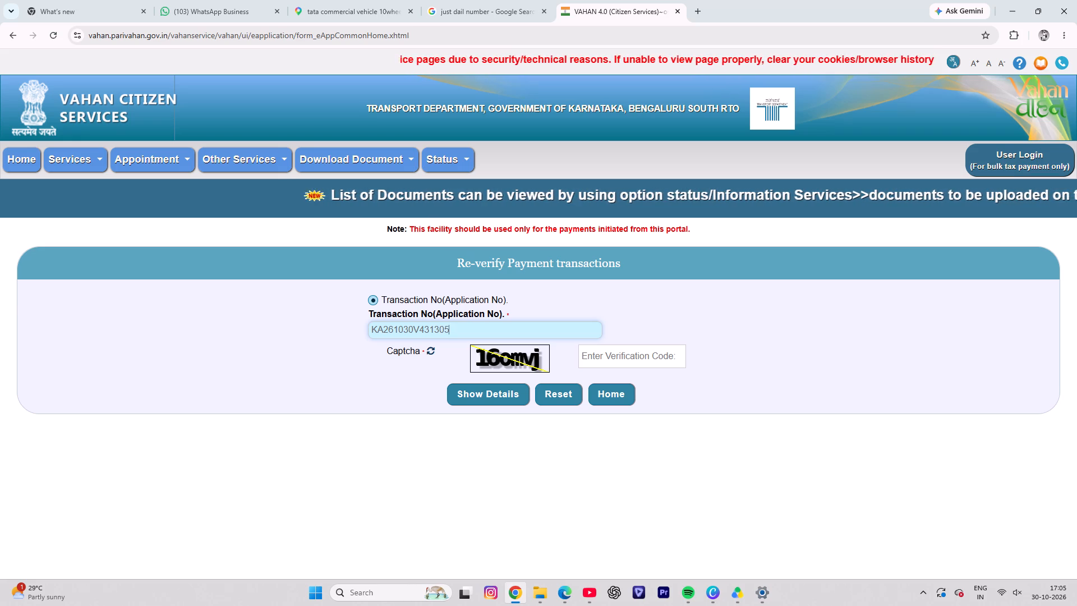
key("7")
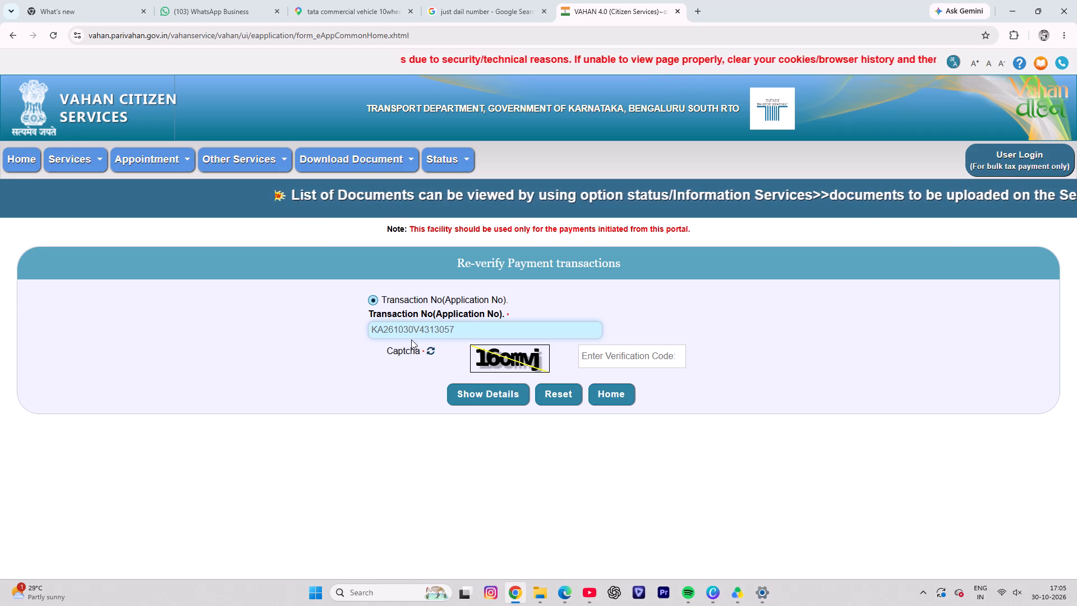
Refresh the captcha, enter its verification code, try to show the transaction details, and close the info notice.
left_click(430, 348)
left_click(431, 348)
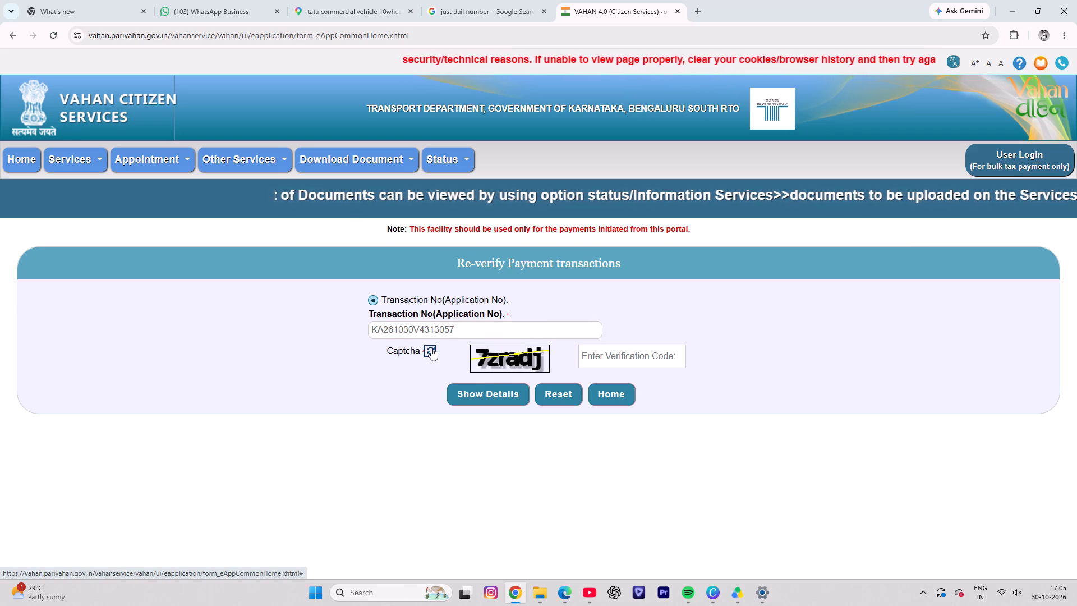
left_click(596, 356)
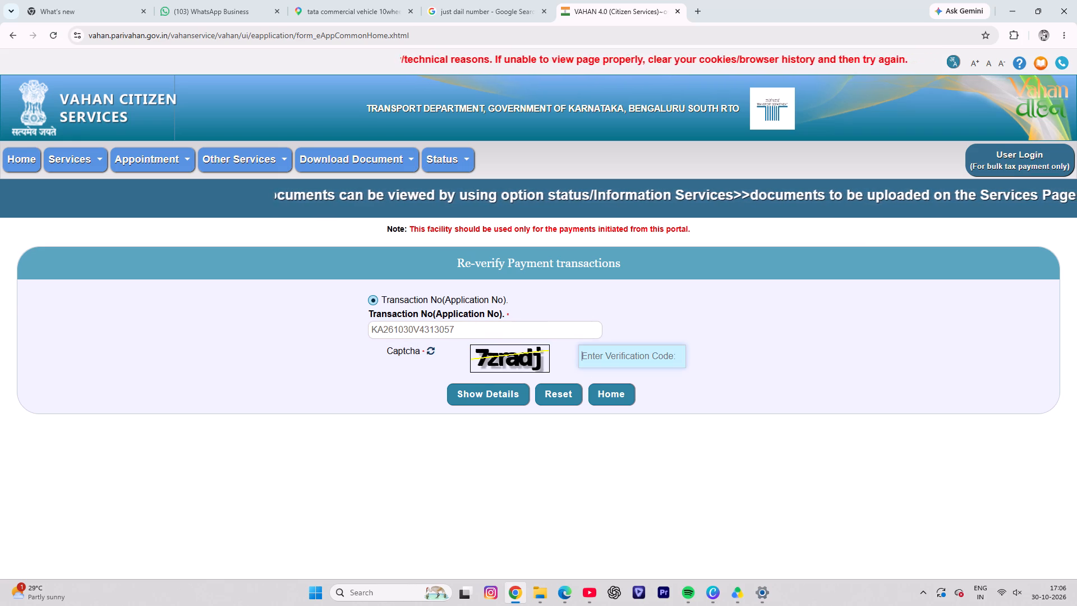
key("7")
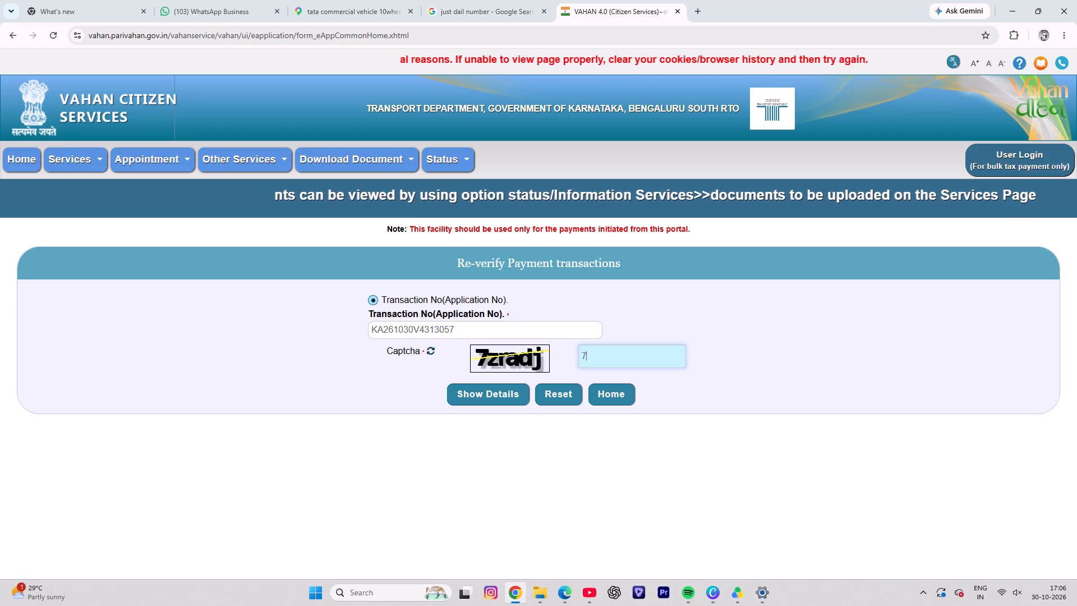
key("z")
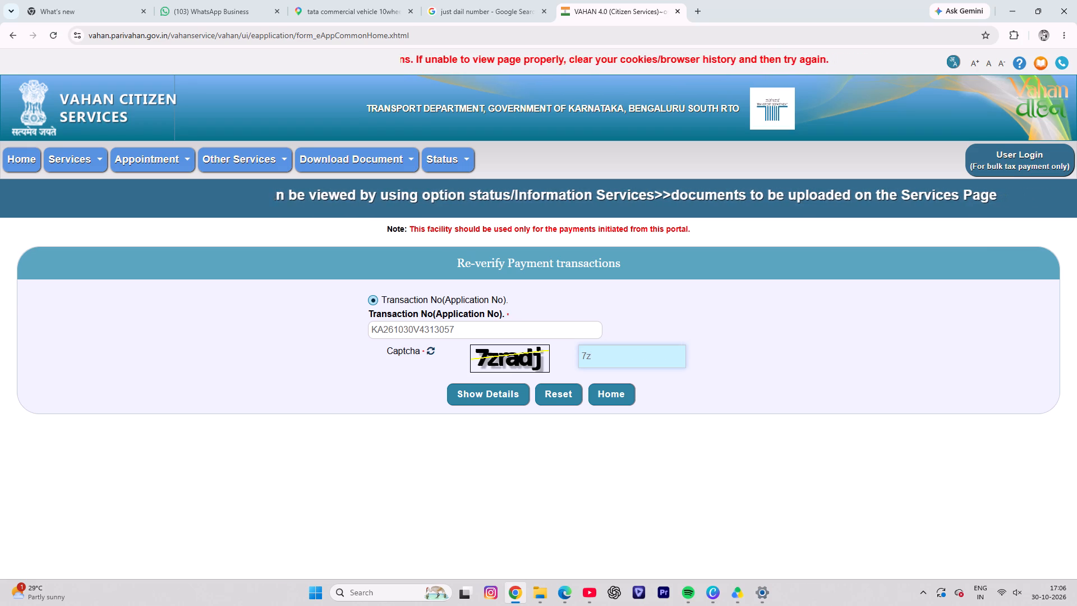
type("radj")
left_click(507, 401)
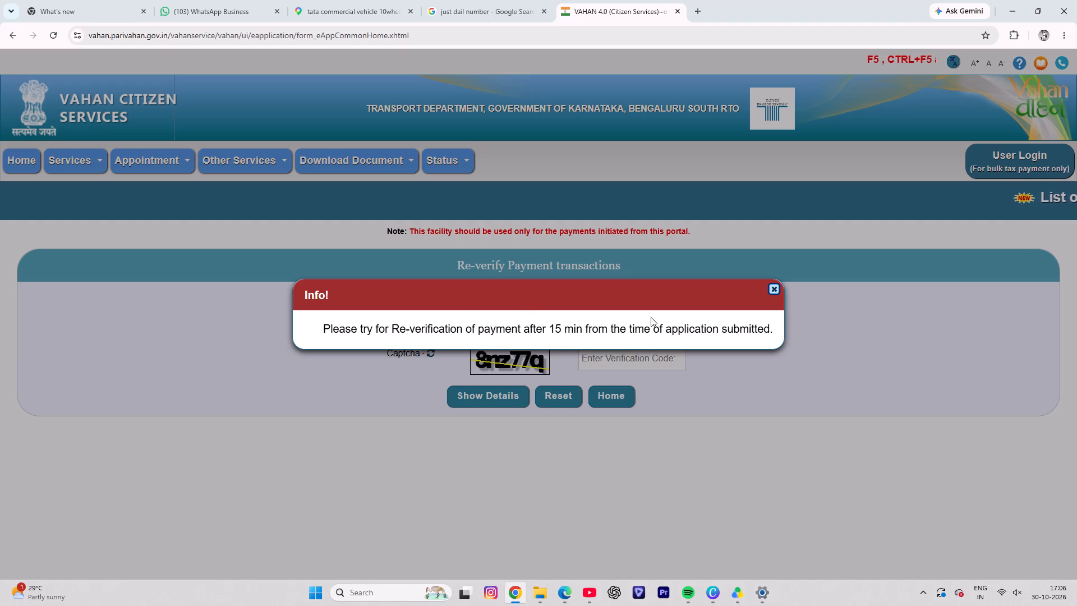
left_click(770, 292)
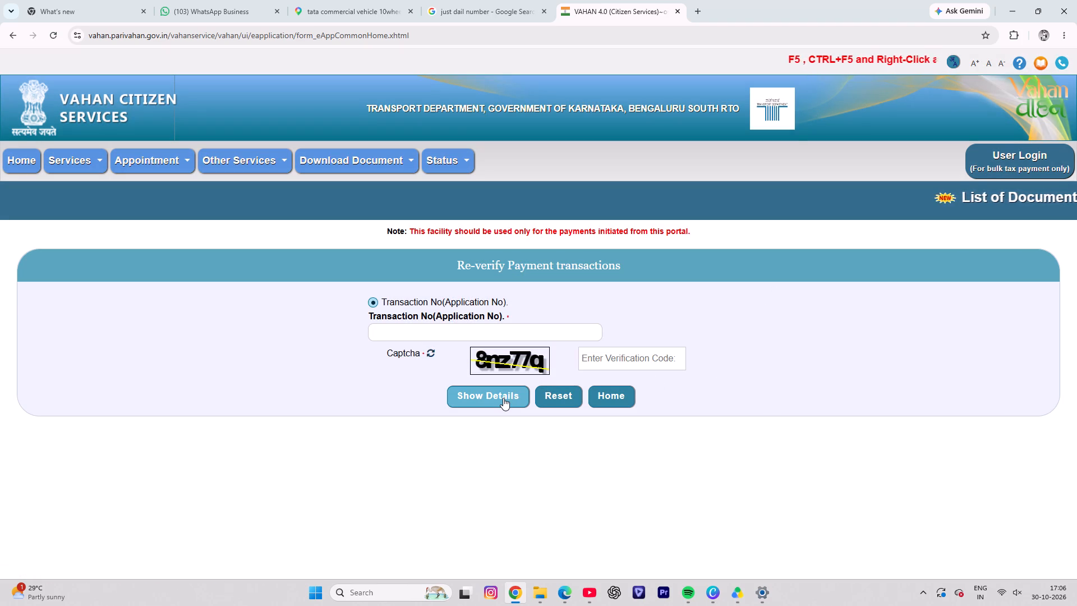
Enter the pending MV Tax application number again in the cleared re-verification form.
left_click(483, 334)
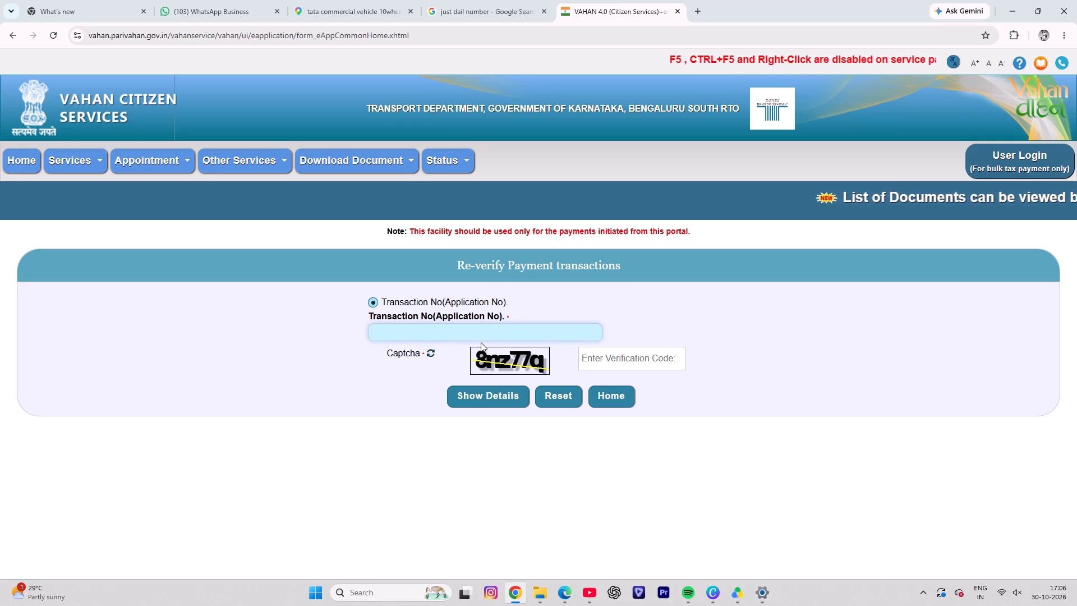
left_click(434, 337)
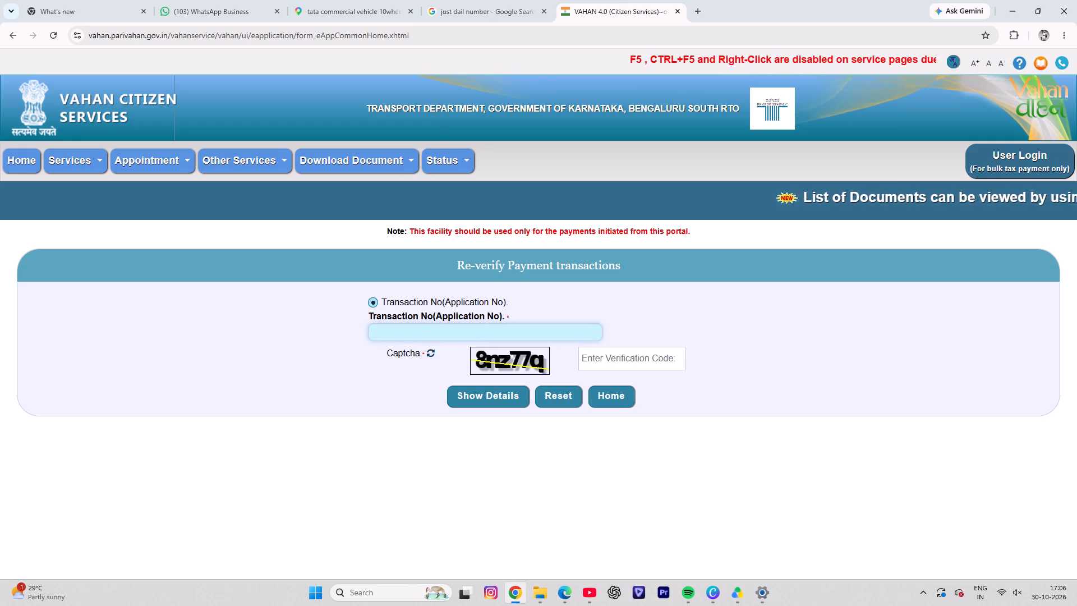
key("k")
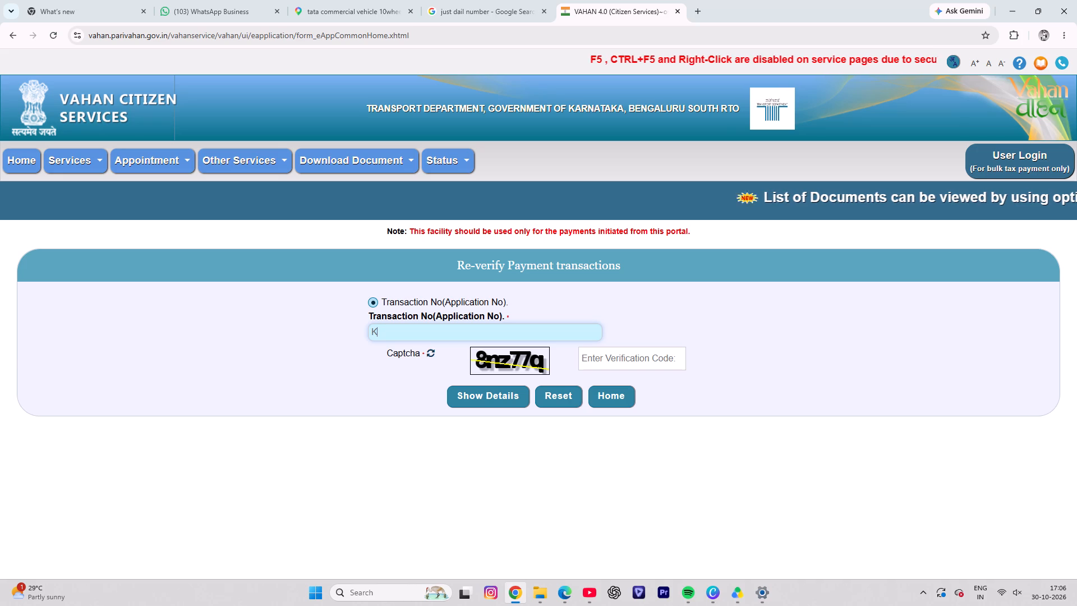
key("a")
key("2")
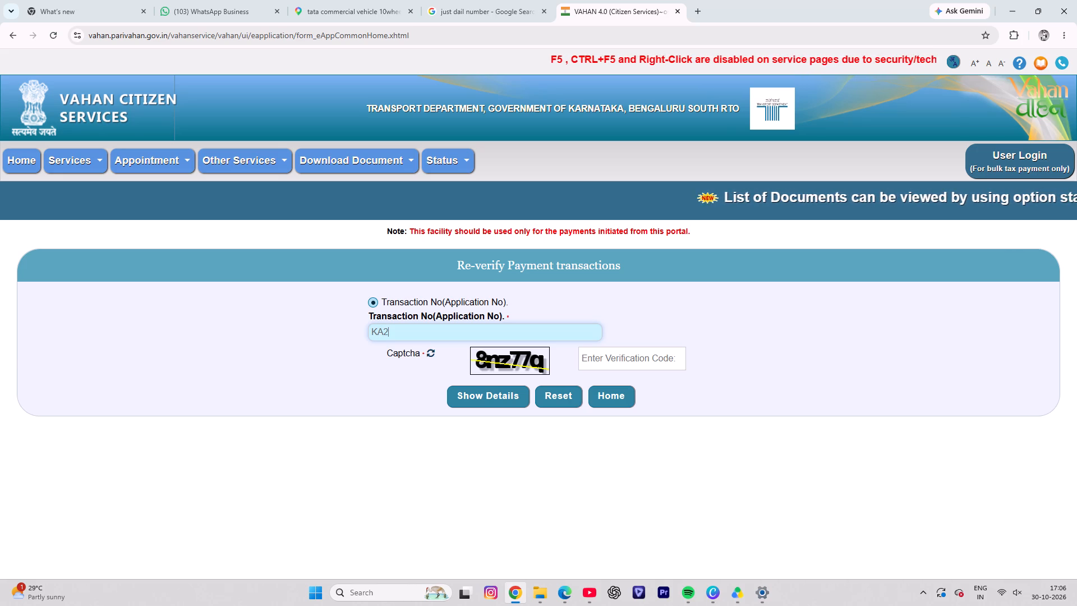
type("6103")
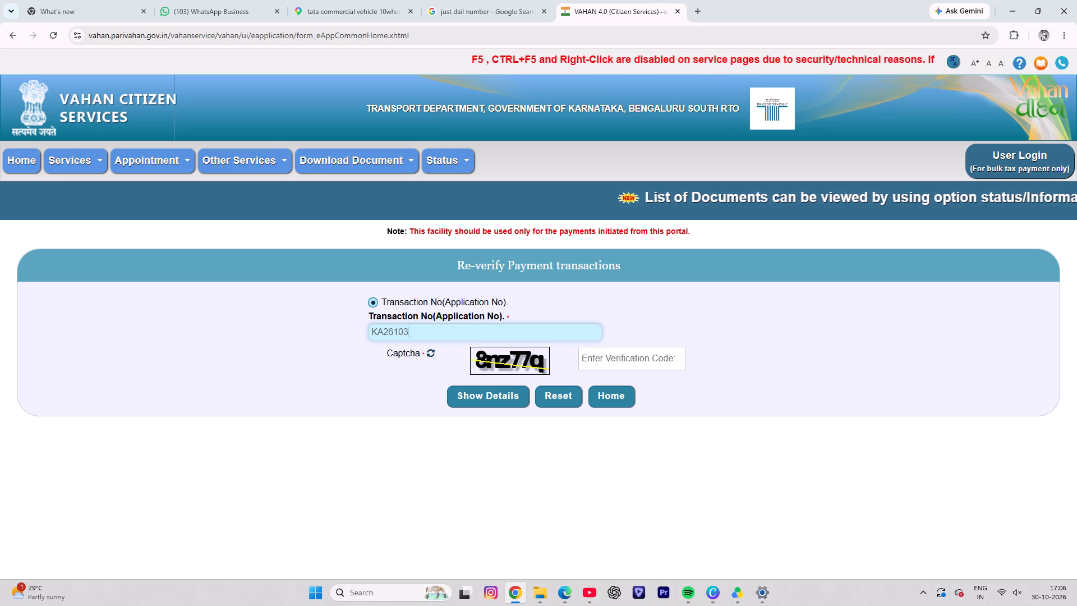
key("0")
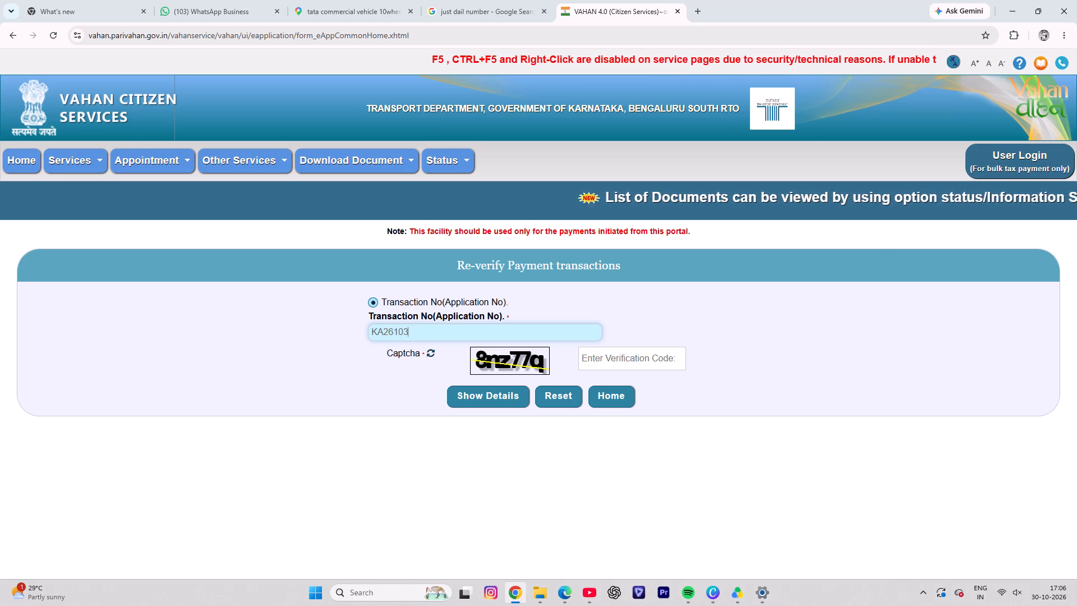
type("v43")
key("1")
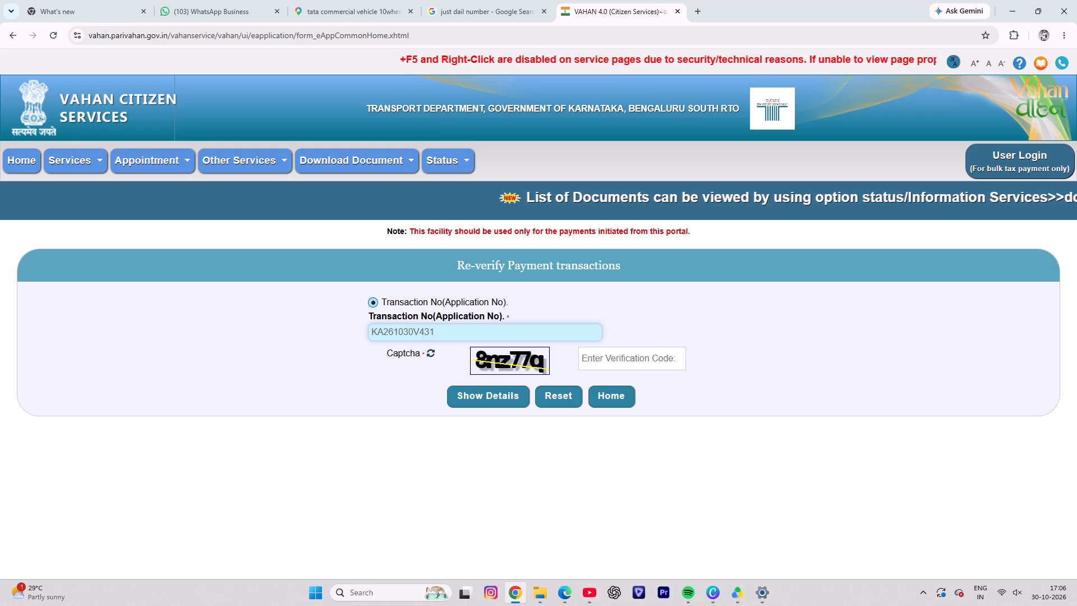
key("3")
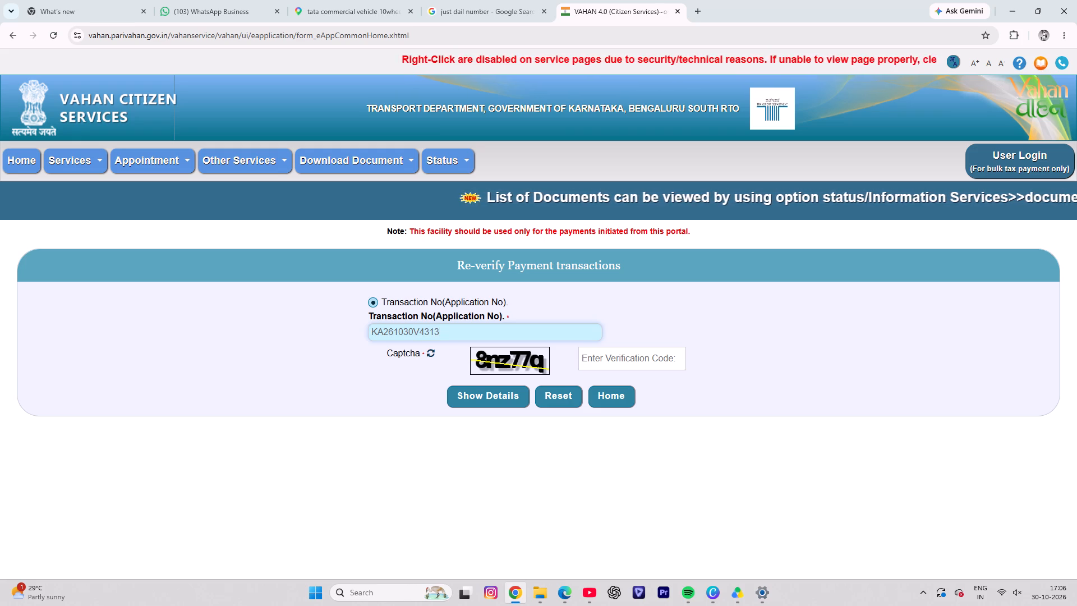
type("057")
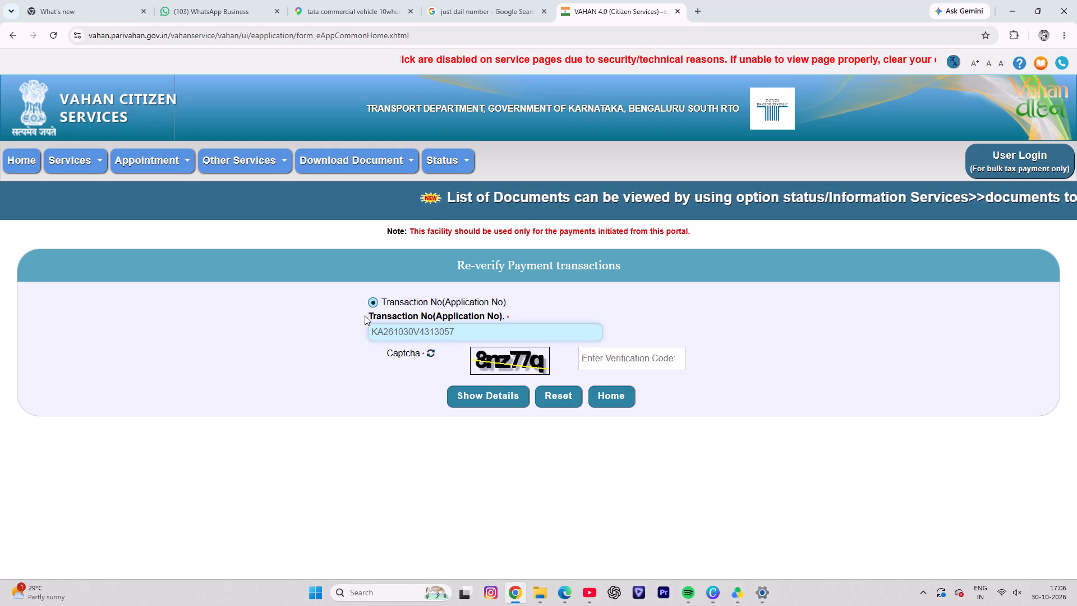
Enter the verification code from the new captcha and try again to show the payment transaction's details.
left_click(596, 364)
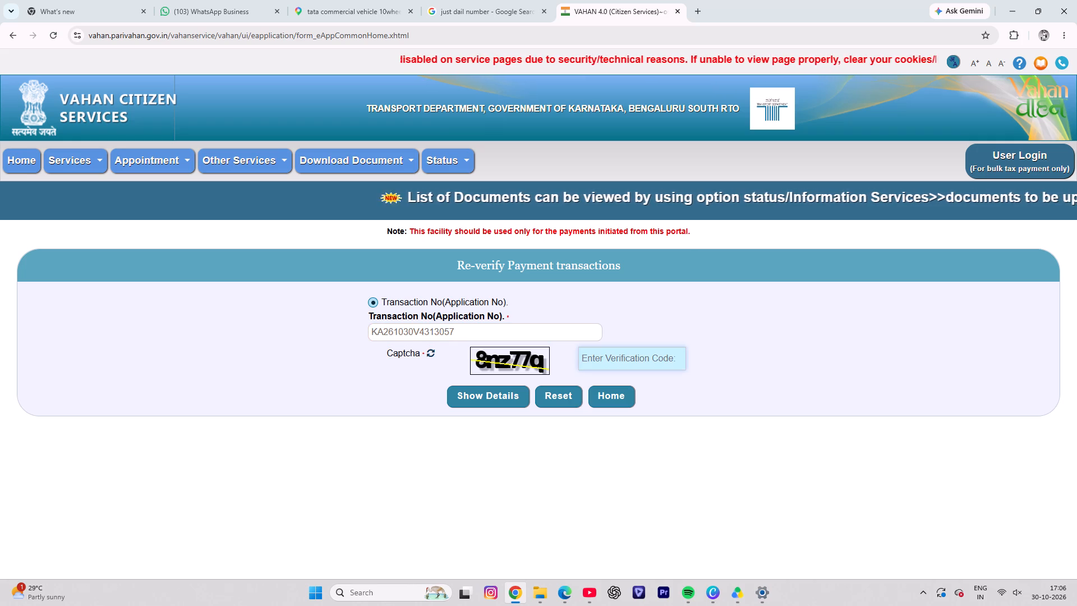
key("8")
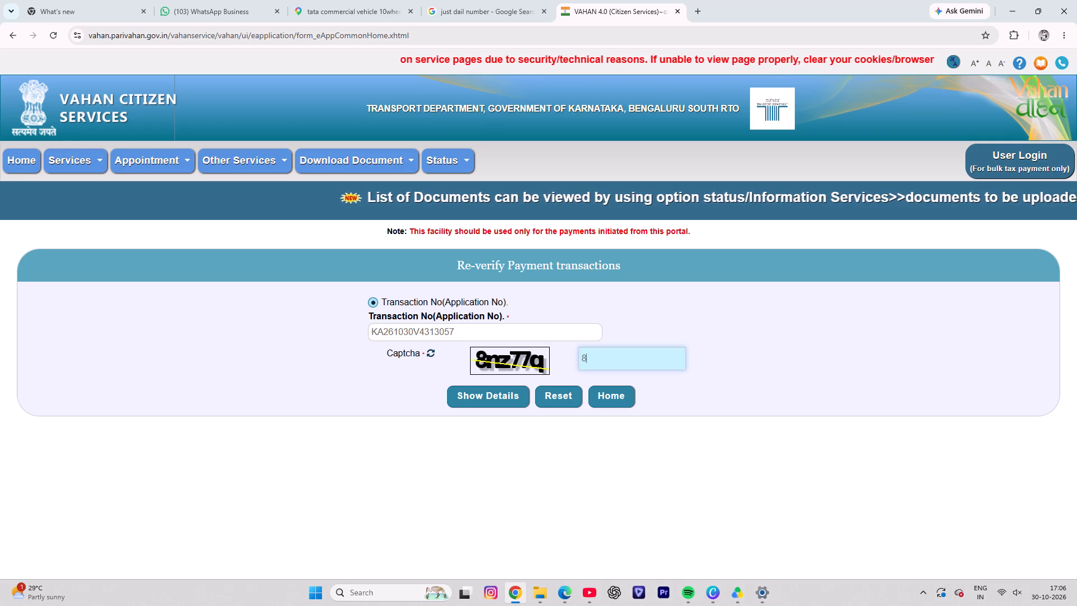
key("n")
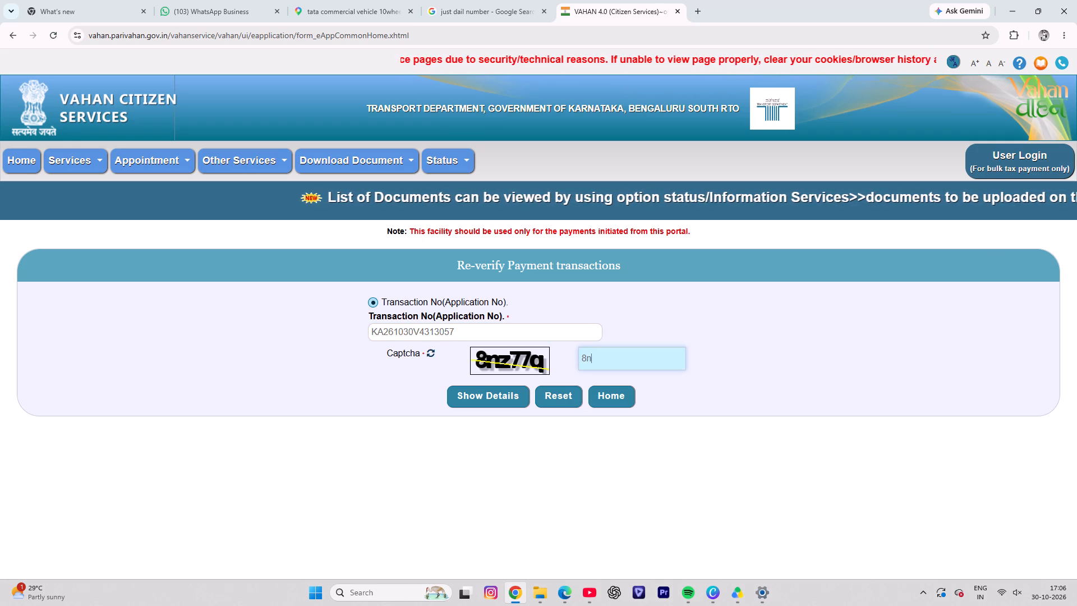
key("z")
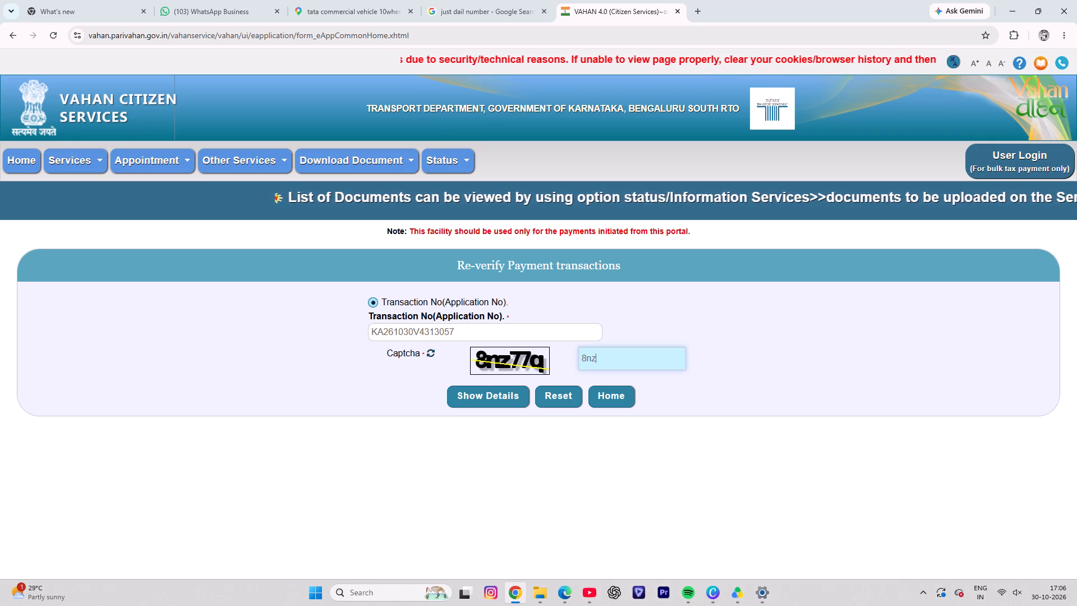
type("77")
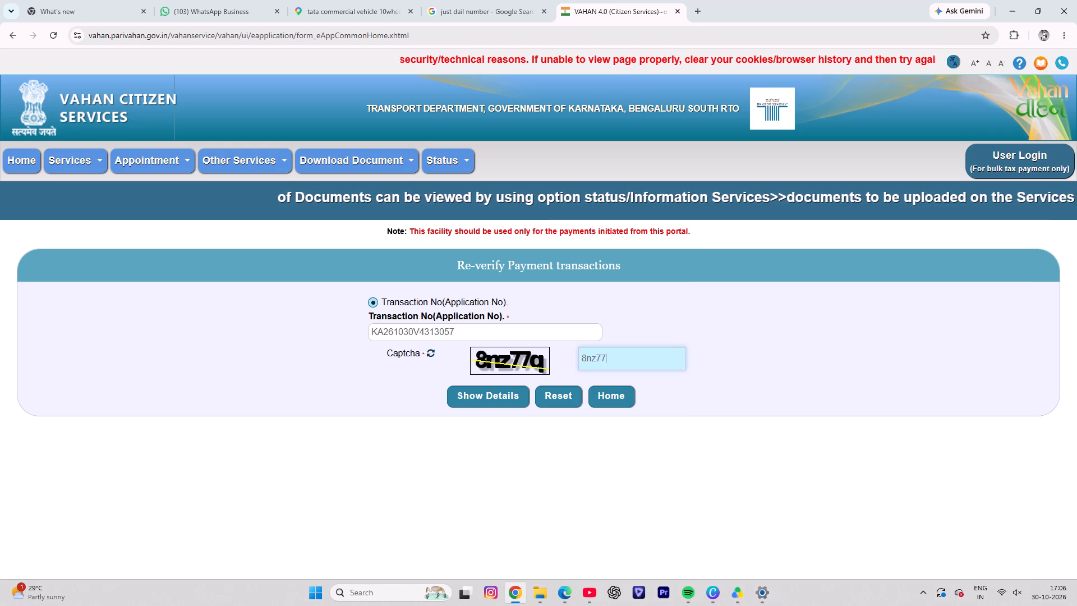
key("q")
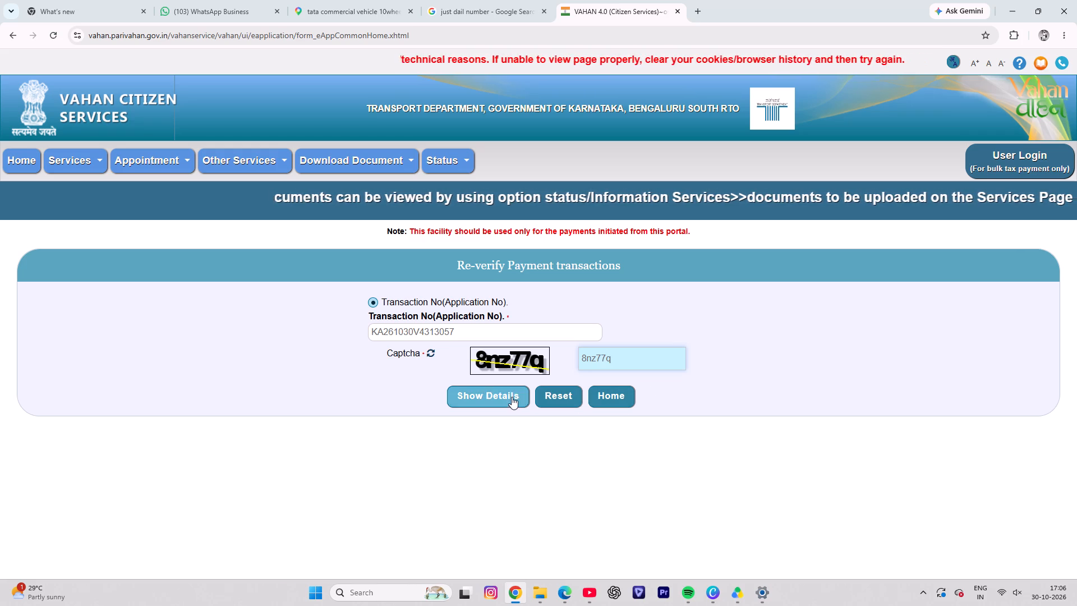
left_click(512, 397)
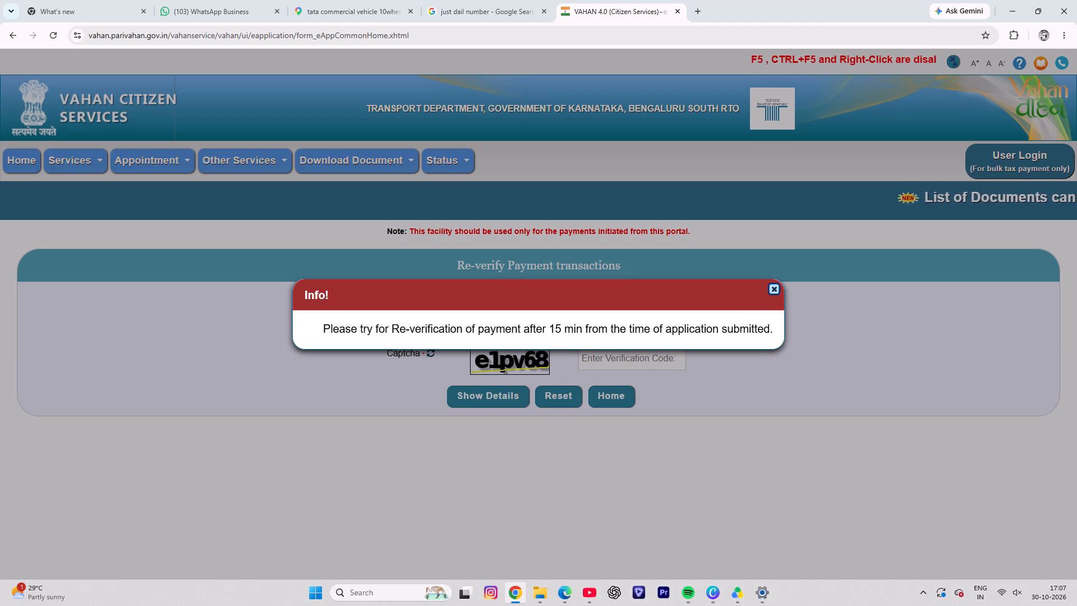
Close the re-verification notice, return to the VAHAN portal home page, and dismiss the mobile number update notice.
left_click(774, 290)
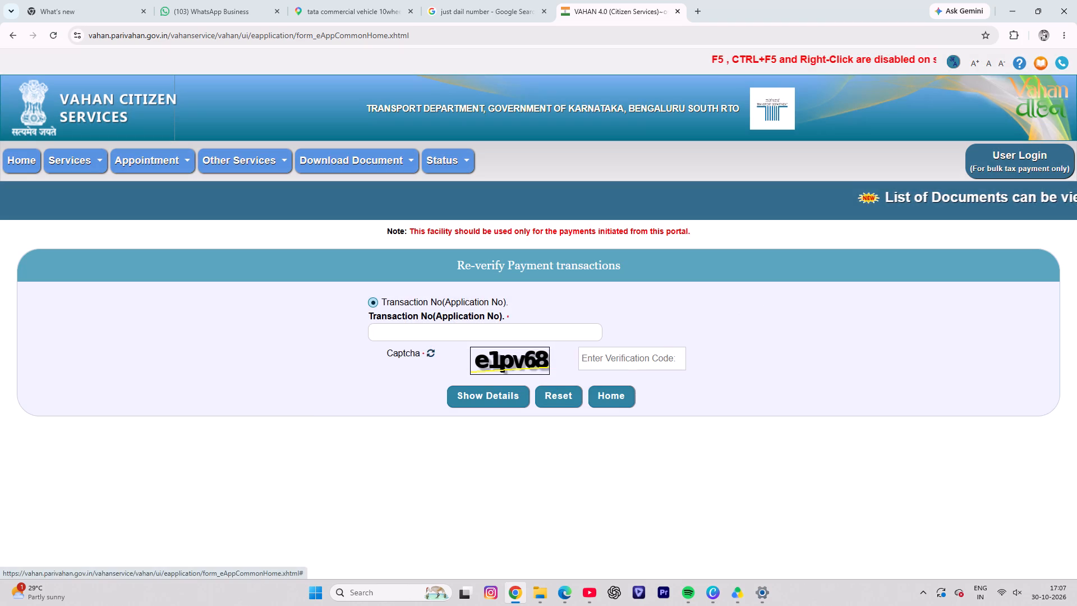
left_click(612, 396)
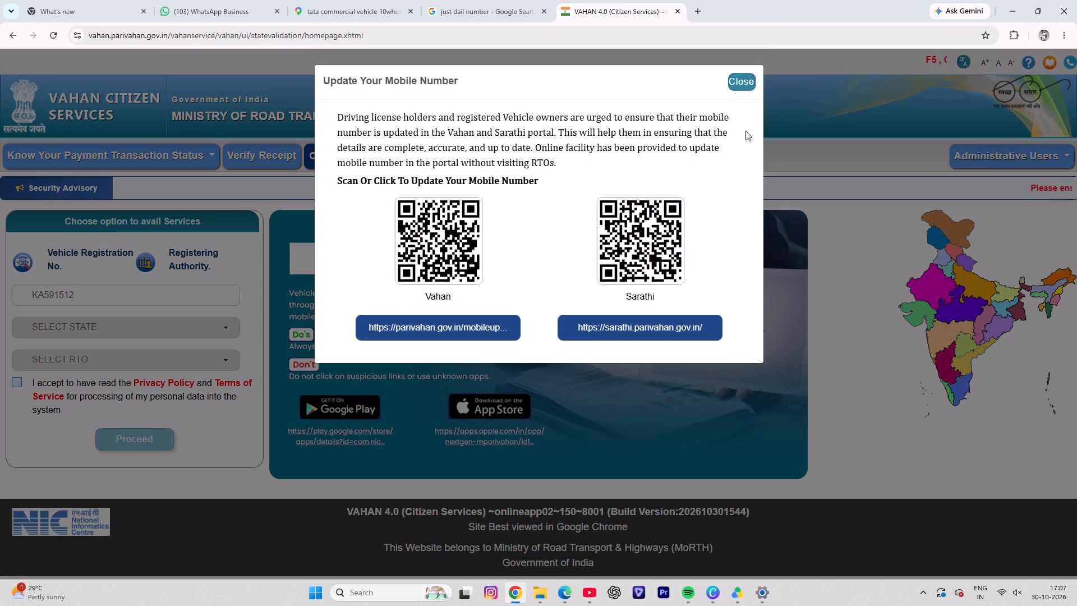
left_click(740, 81)
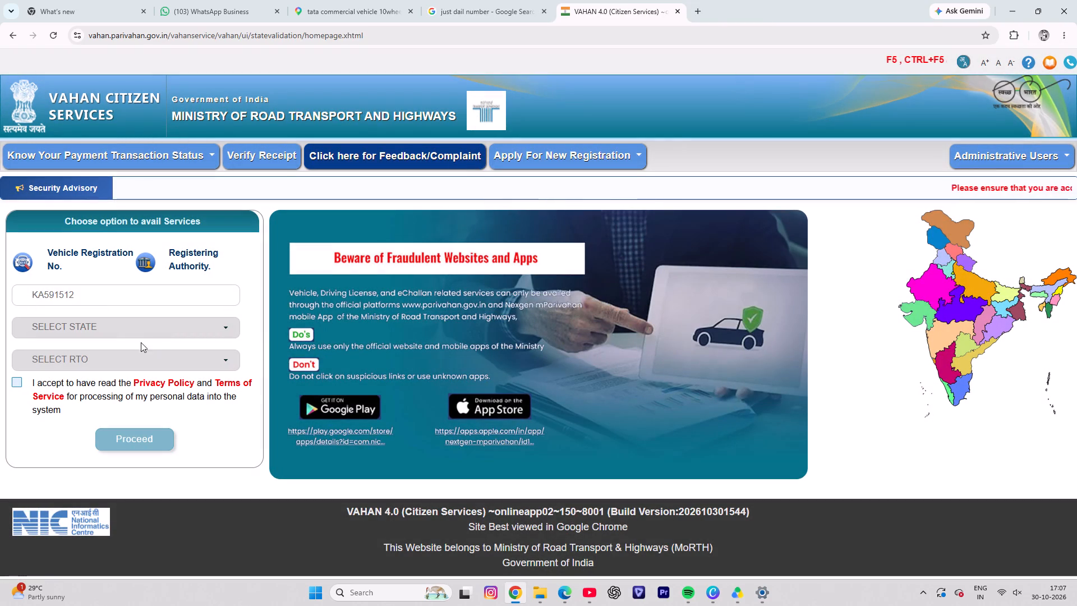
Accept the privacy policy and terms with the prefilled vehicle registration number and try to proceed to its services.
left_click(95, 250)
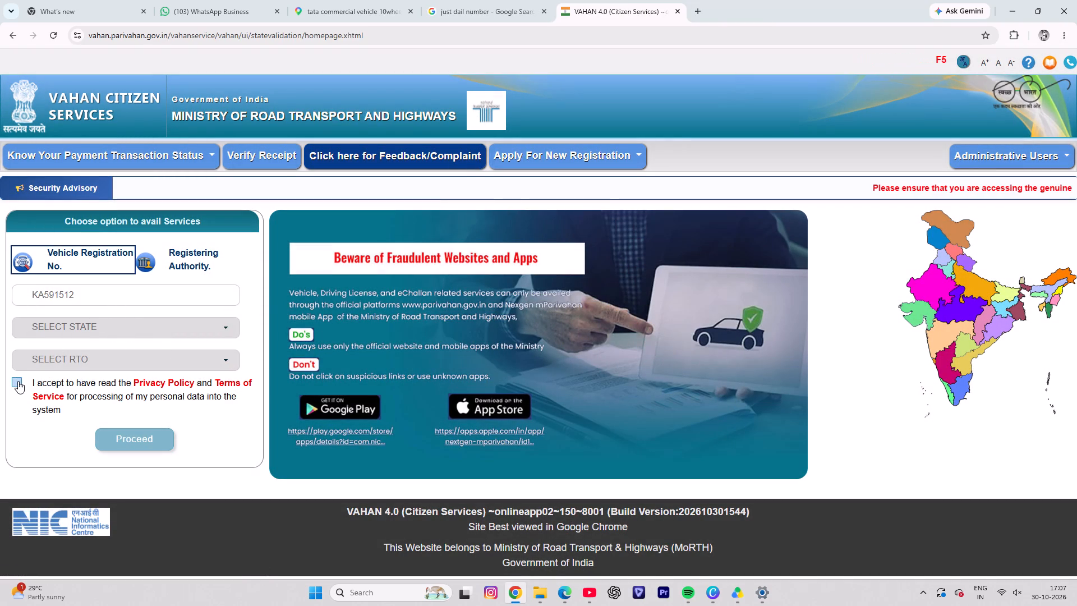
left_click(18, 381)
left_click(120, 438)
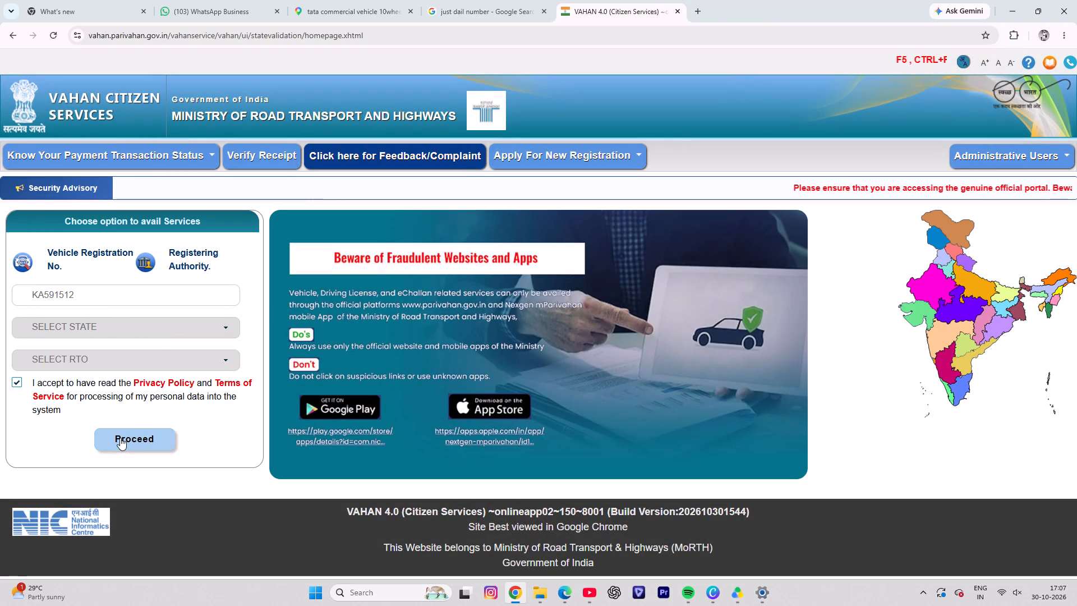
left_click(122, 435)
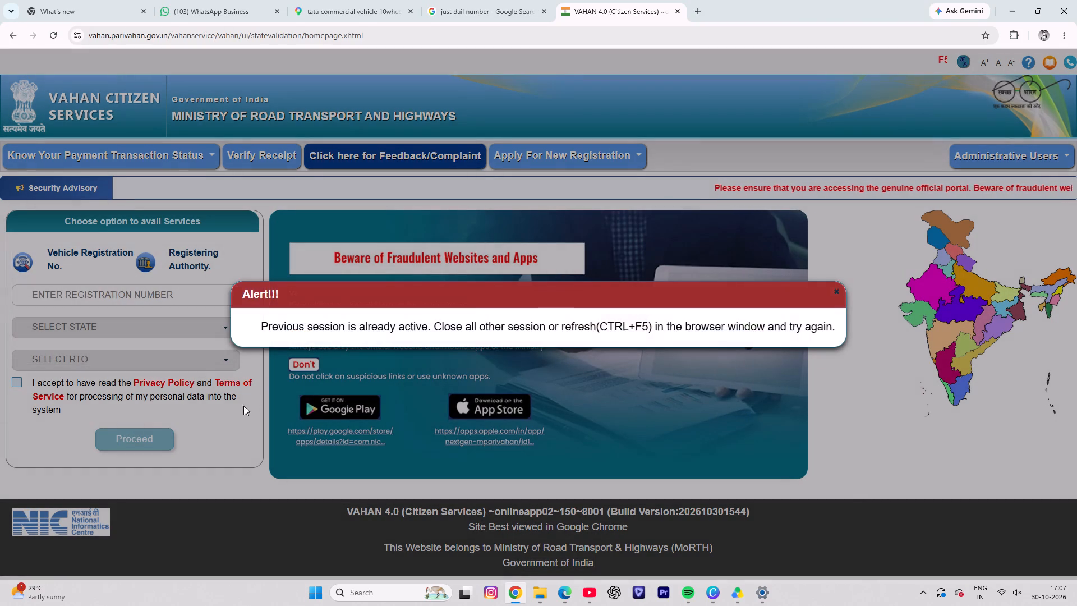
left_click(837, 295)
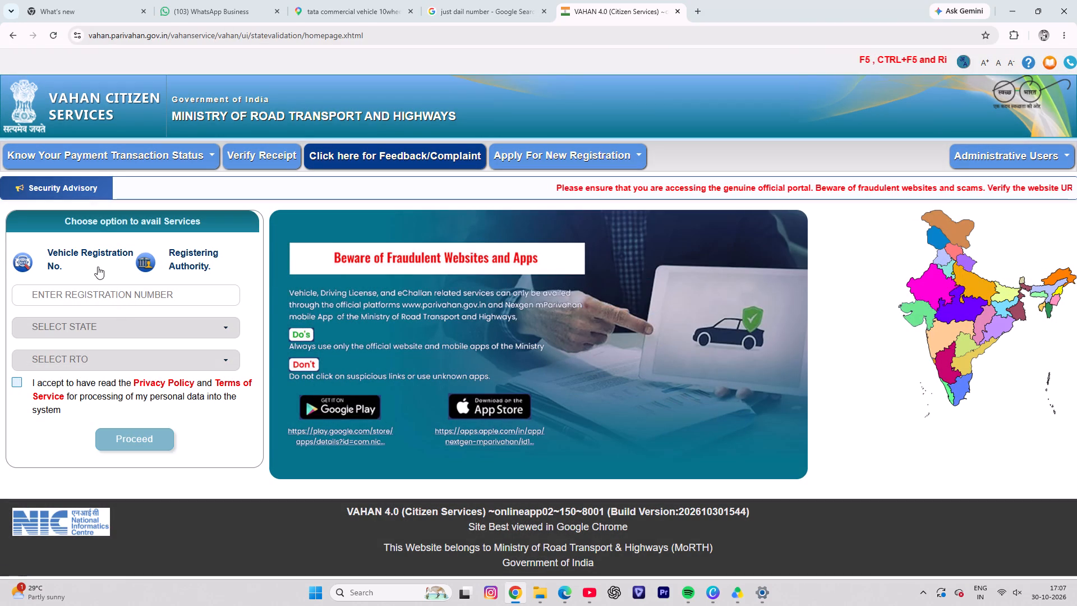
Enter the vehicle's registration number again, accept the privacy policy and terms, and proceed past the authentication modes information to the services page.
left_click(98, 267)
left_click(102, 299)
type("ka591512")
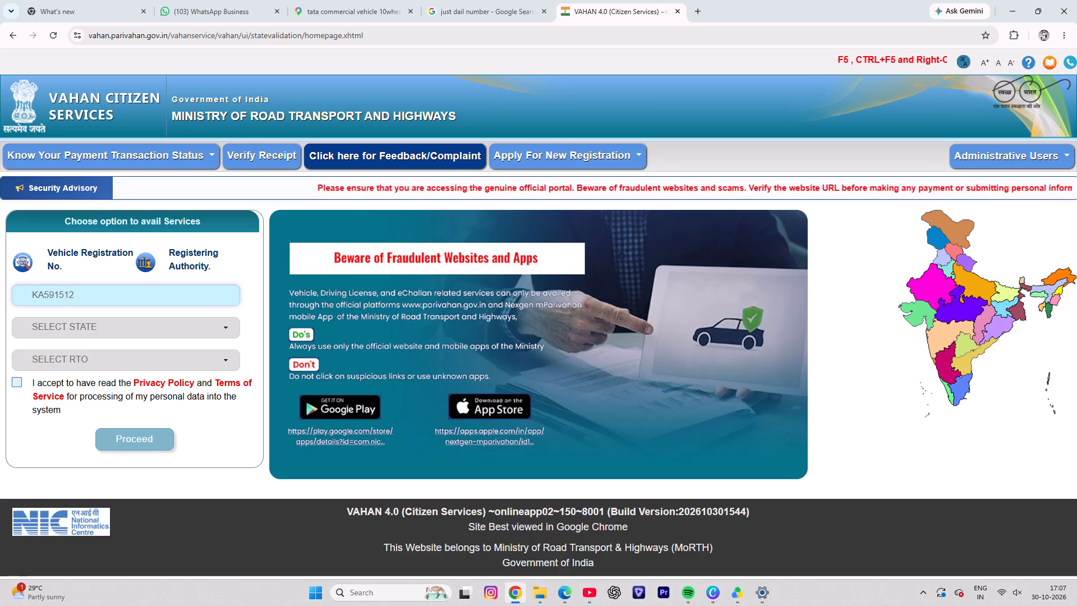
left_click(21, 383)
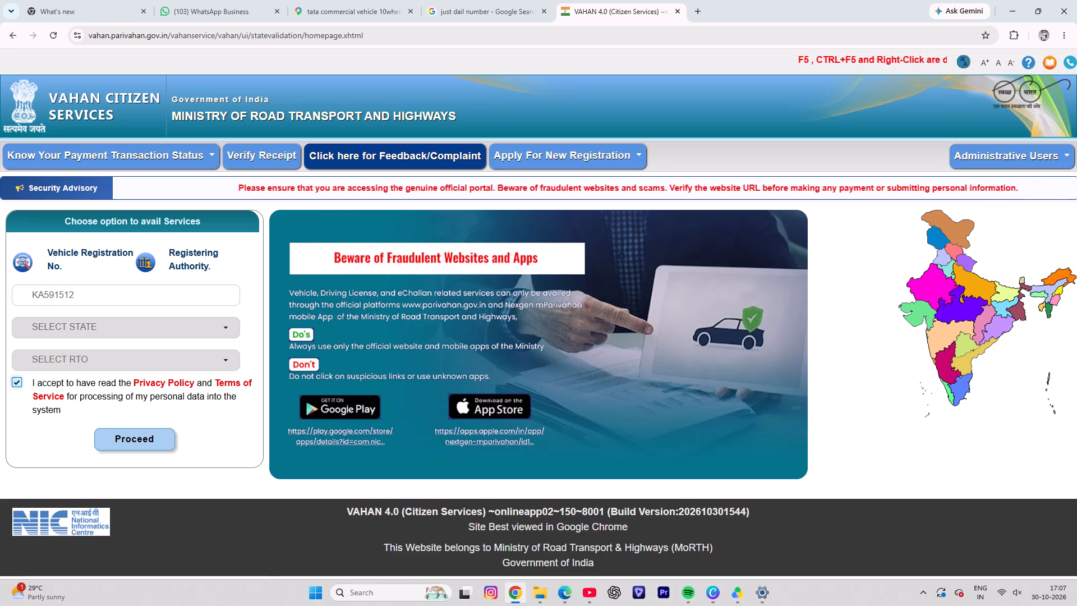
left_click(102, 439)
scroll(427, 457, "down", 3)
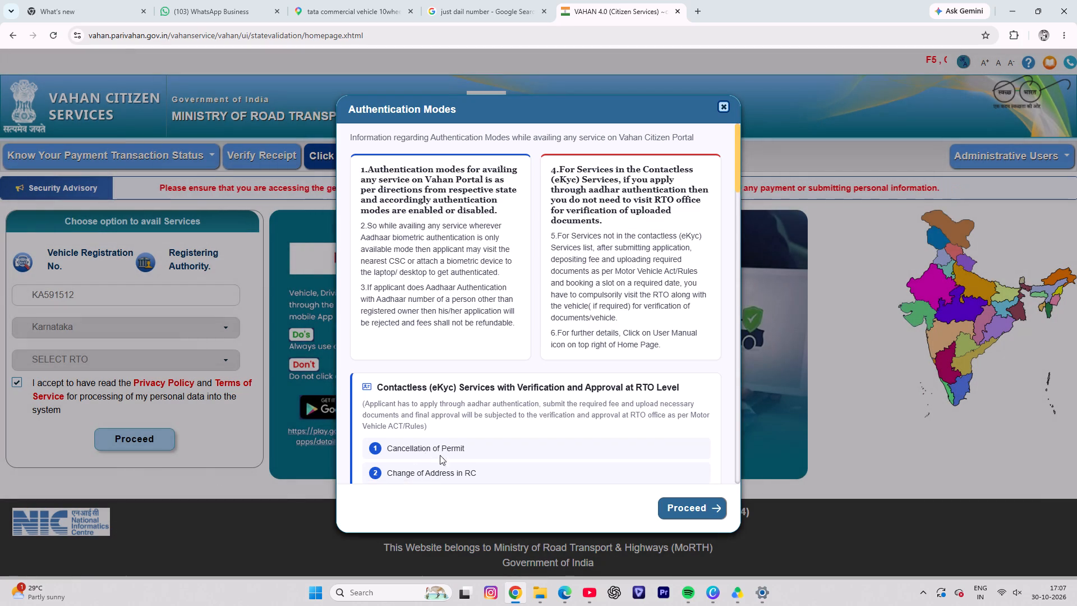
scroll(440, 455, "down", 1)
left_click(684, 490)
left_click(688, 513)
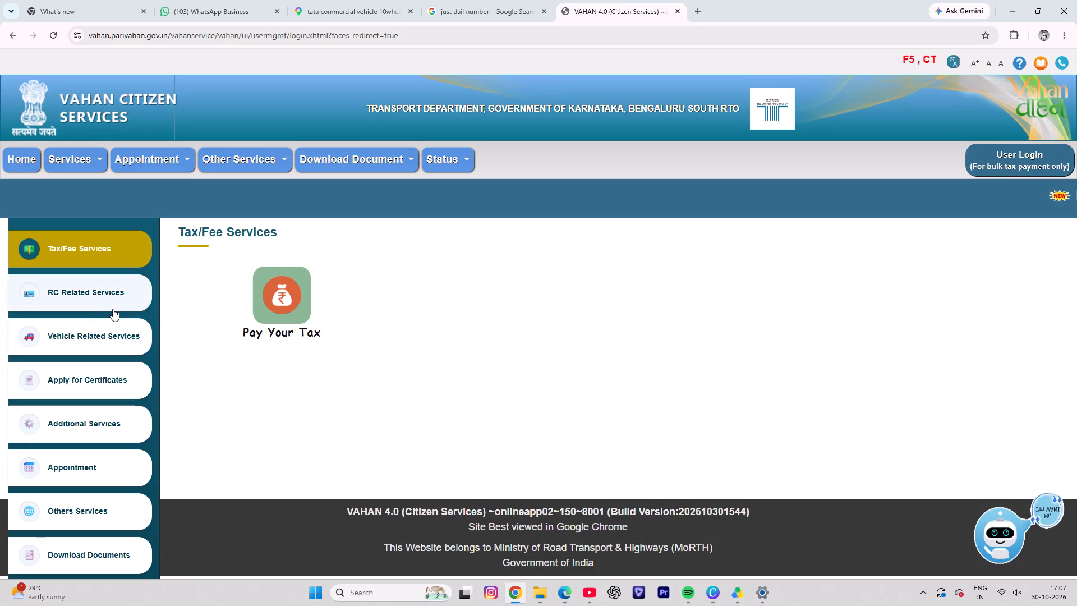
Open the Pay Your Tax service for the vehicle.
scroll(114, 310, "down", 2)
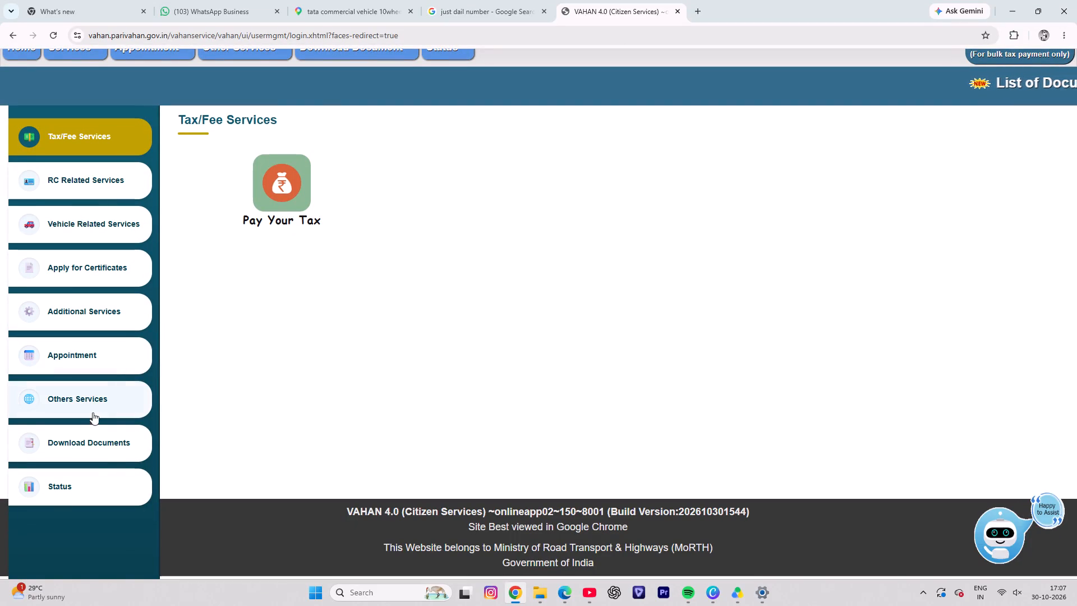
scroll(119, 457, "up", 3)
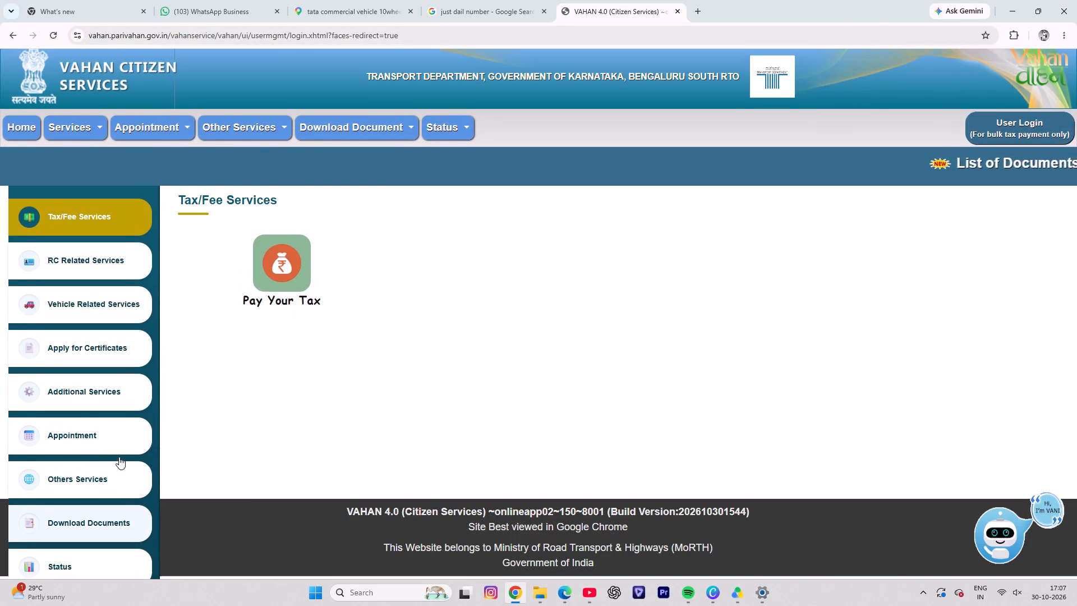
scroll(119, 457, "up", 2)
left_click(255, 278)
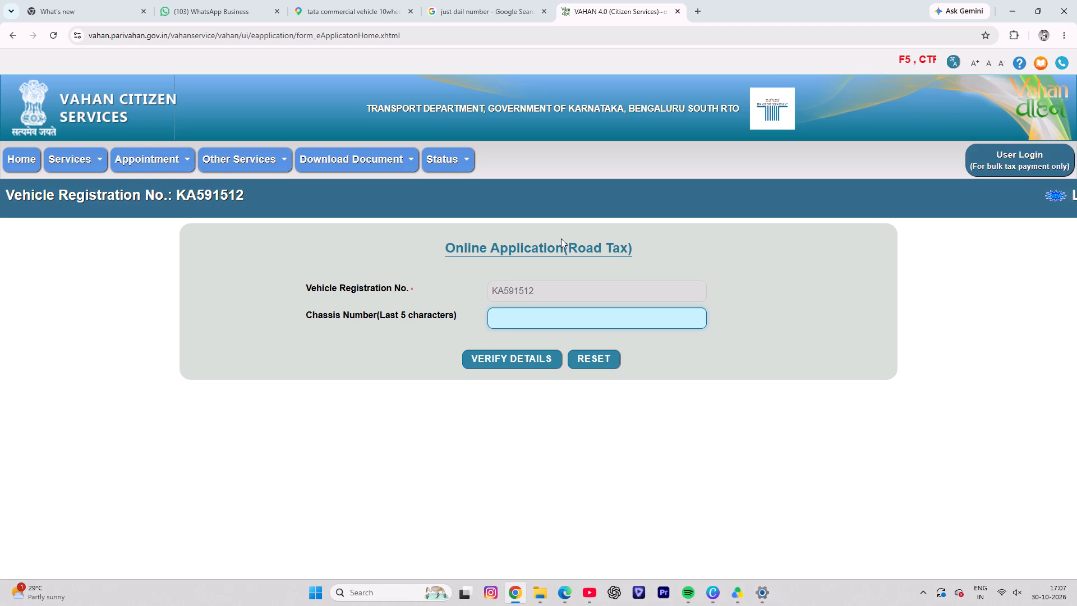
Enter the last five characters of the chassis number in the road tax application and verify the details.
left_click(531, 321)
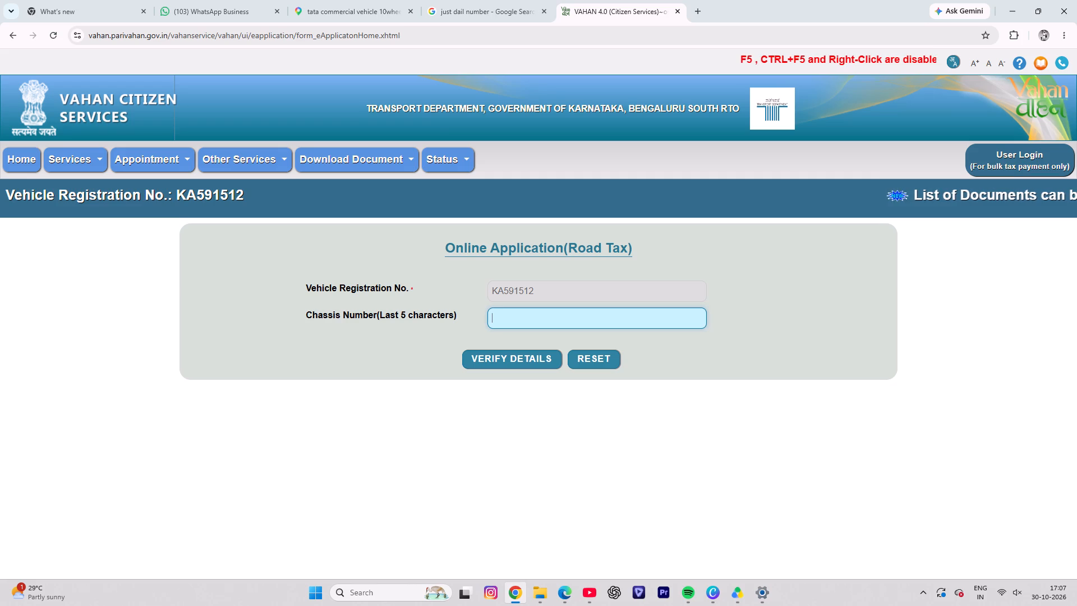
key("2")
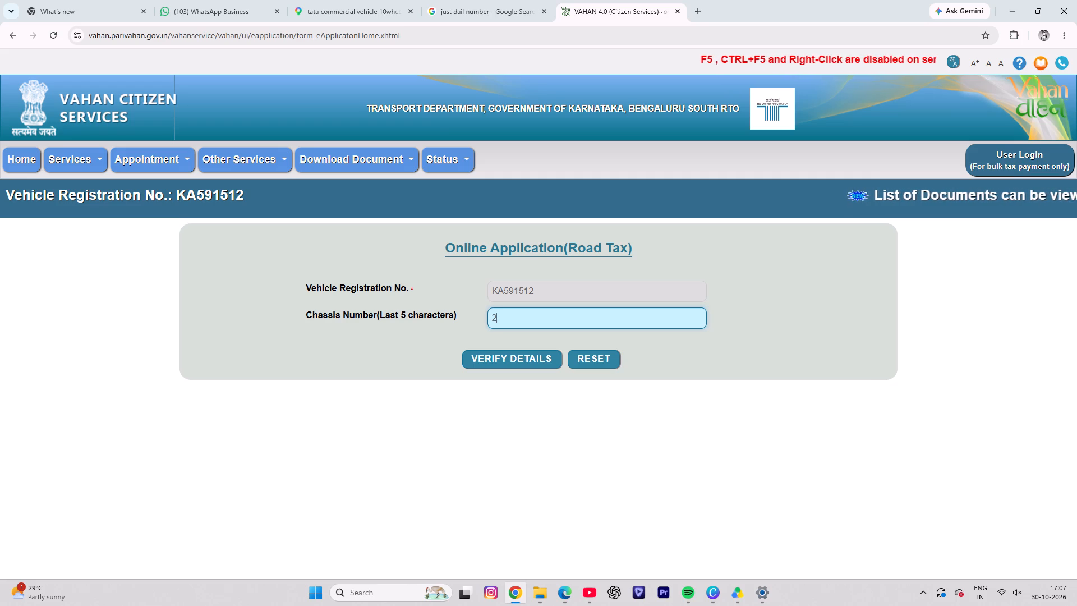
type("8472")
left_click(532, 352)
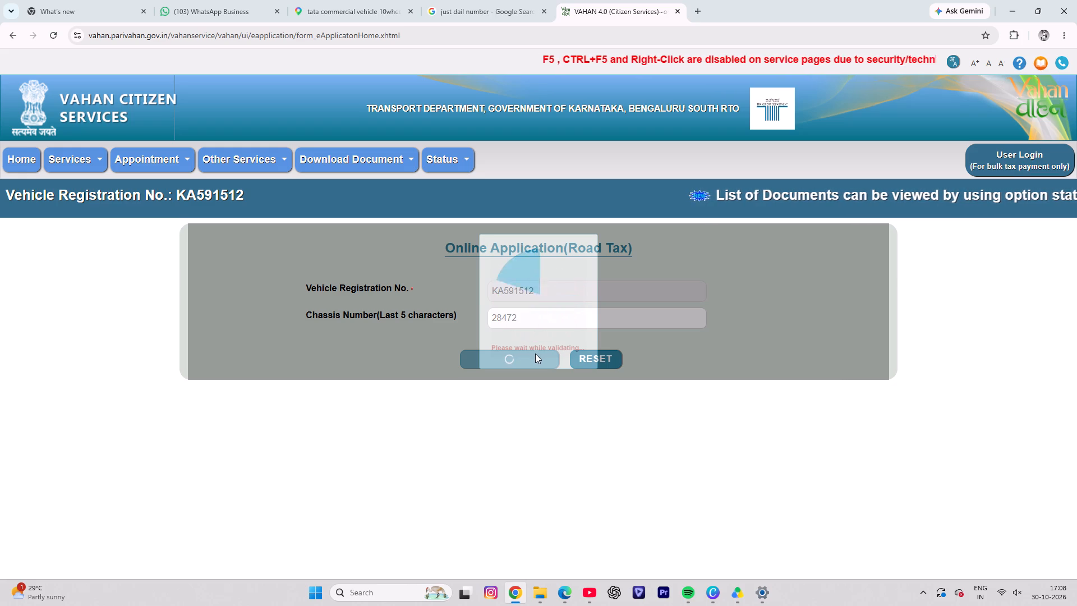
left_click(536, 354)
left_click_drag(536, 354, 570, 421)
left_click(574, 433)
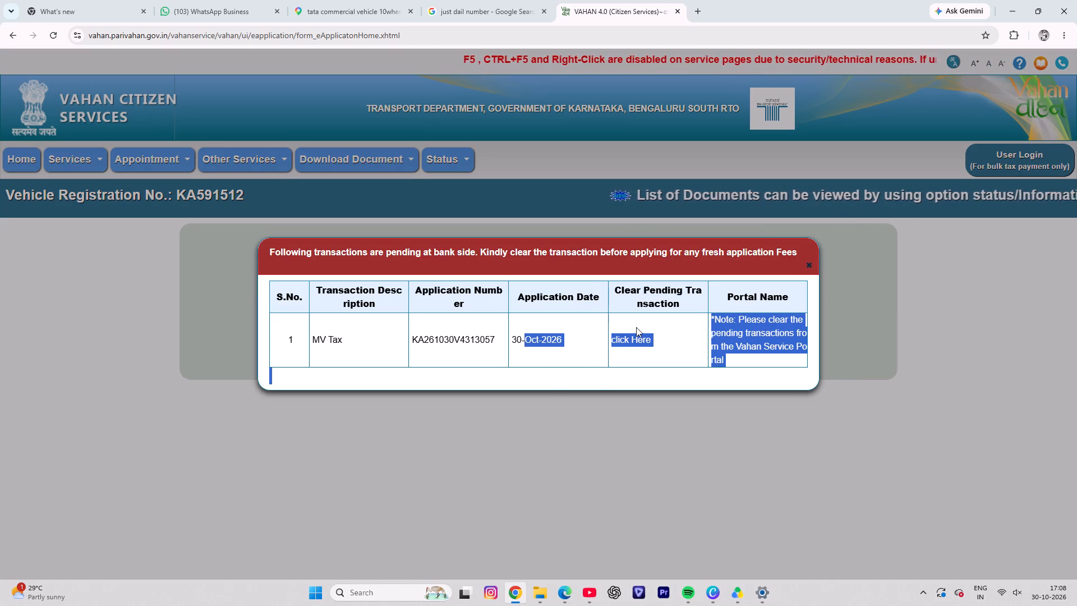
Follow the clearing link for the pending MV Tax transaction to the payment re-verification form.
scroll(636, 327, "up", 4)
scroll(783, 327, "down", 1)
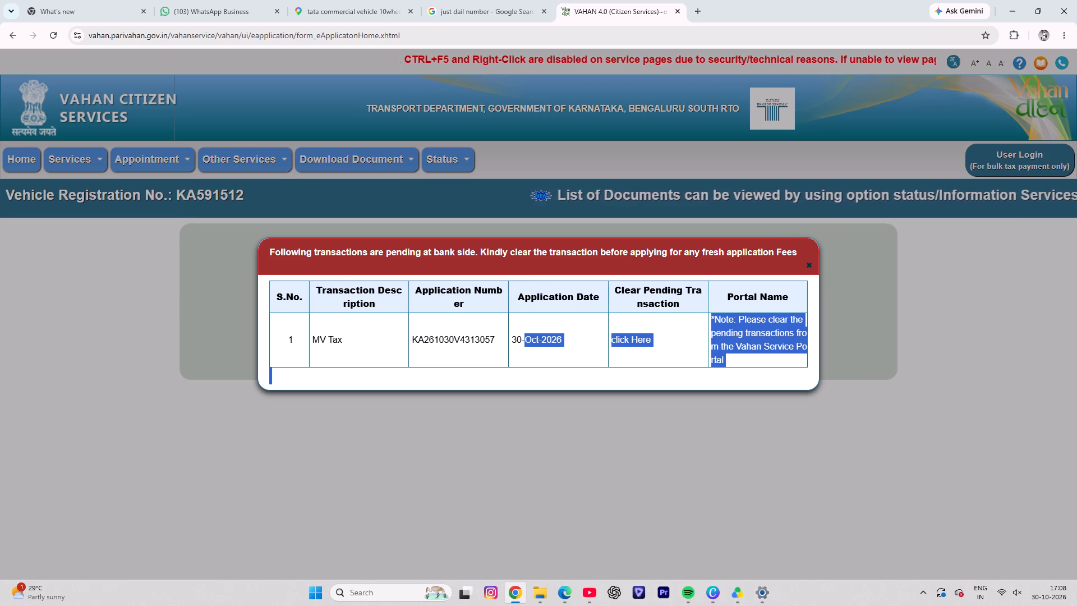
left_click(687, 336)
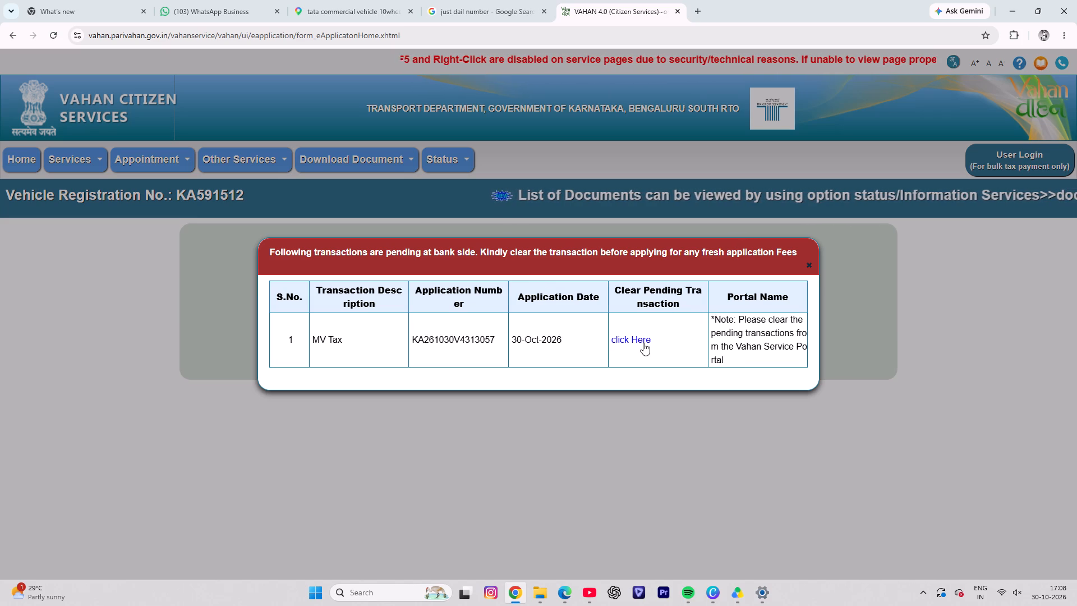
scroll(742, 335, "down", 3)
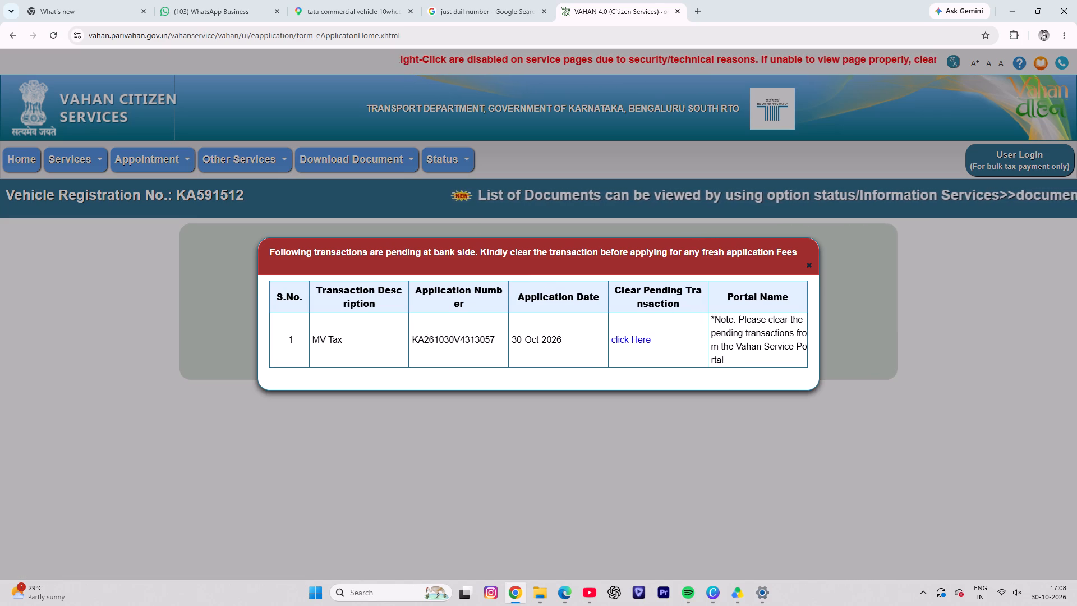
left_click(767, 344)
left_click(639, 334)
left_click(637, 338)
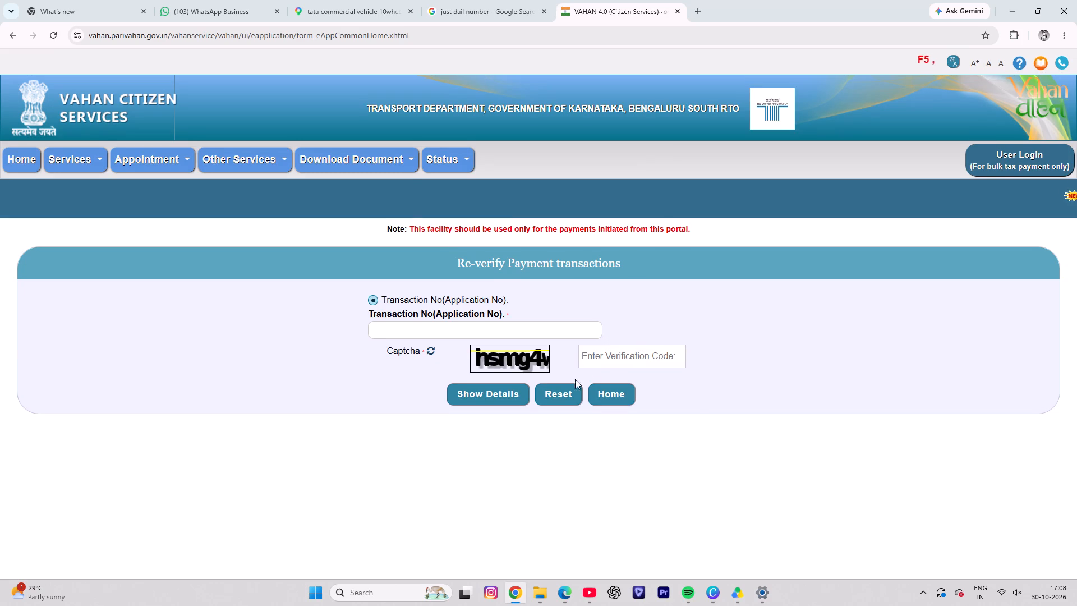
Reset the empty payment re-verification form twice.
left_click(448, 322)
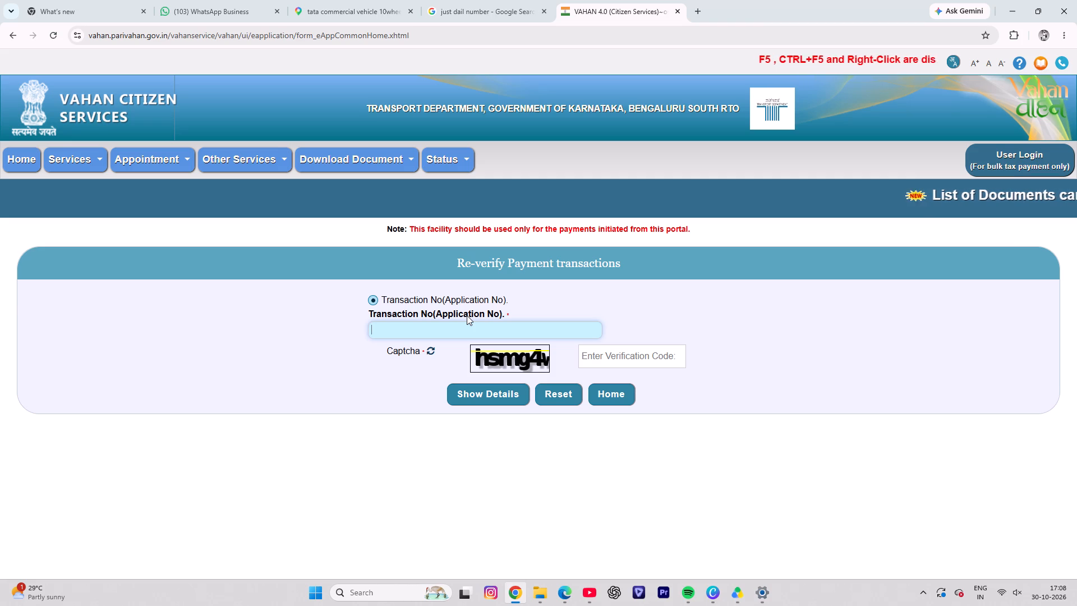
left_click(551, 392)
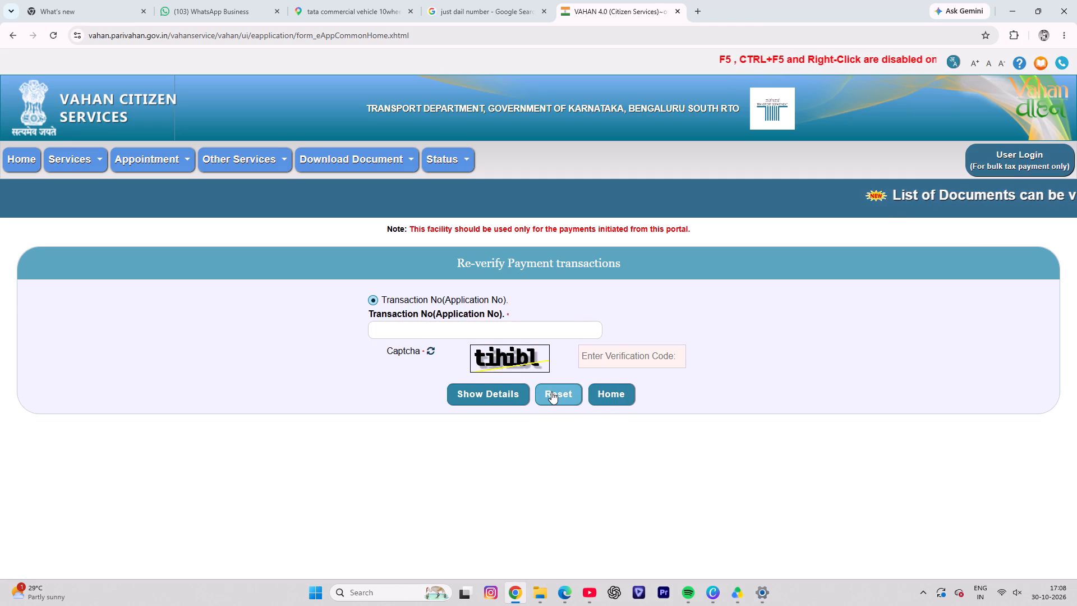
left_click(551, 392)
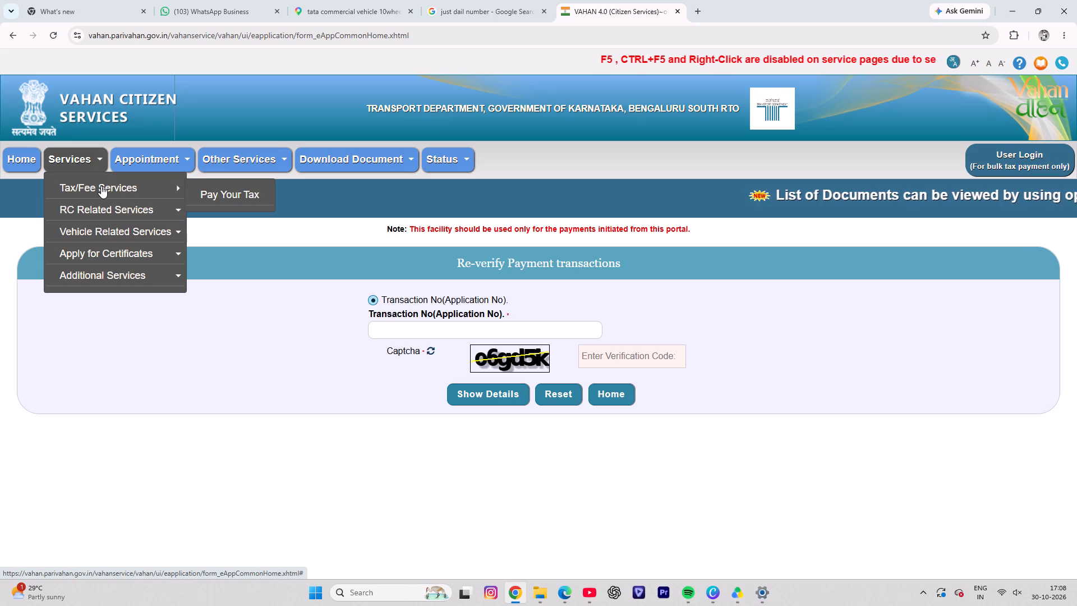
Reopen the Pay Your Tax application and verify the vehicle with the last five characters of its chassis number.
left_click(101, 186)
left_click(219, 191)
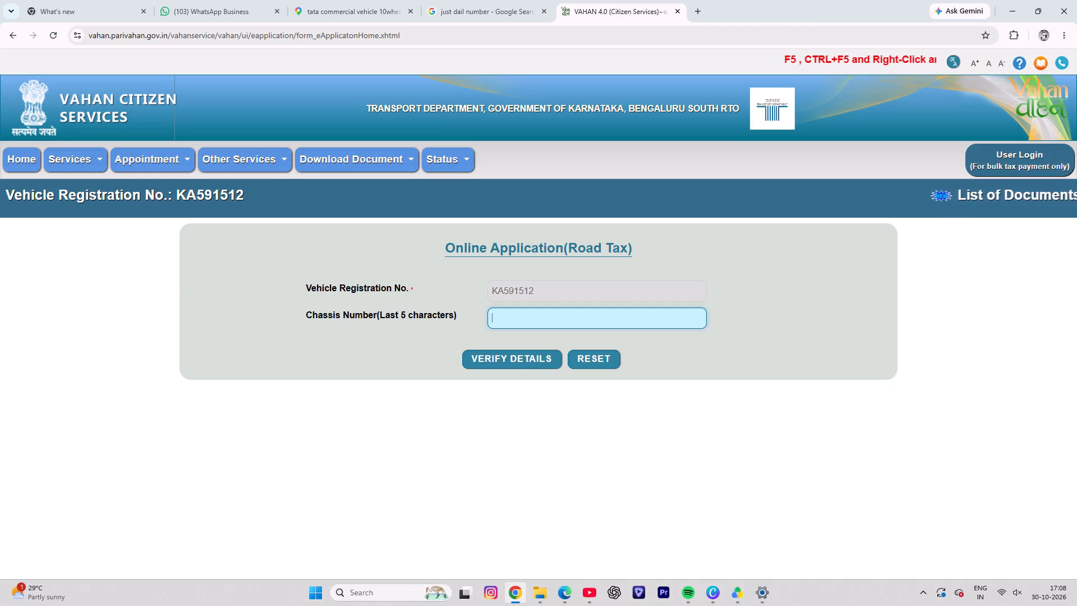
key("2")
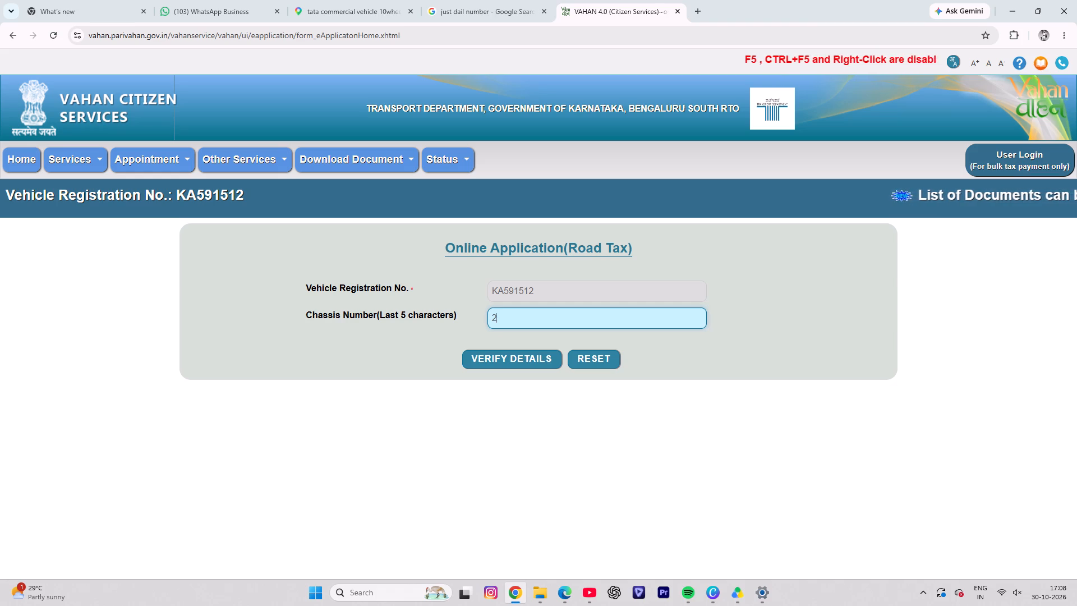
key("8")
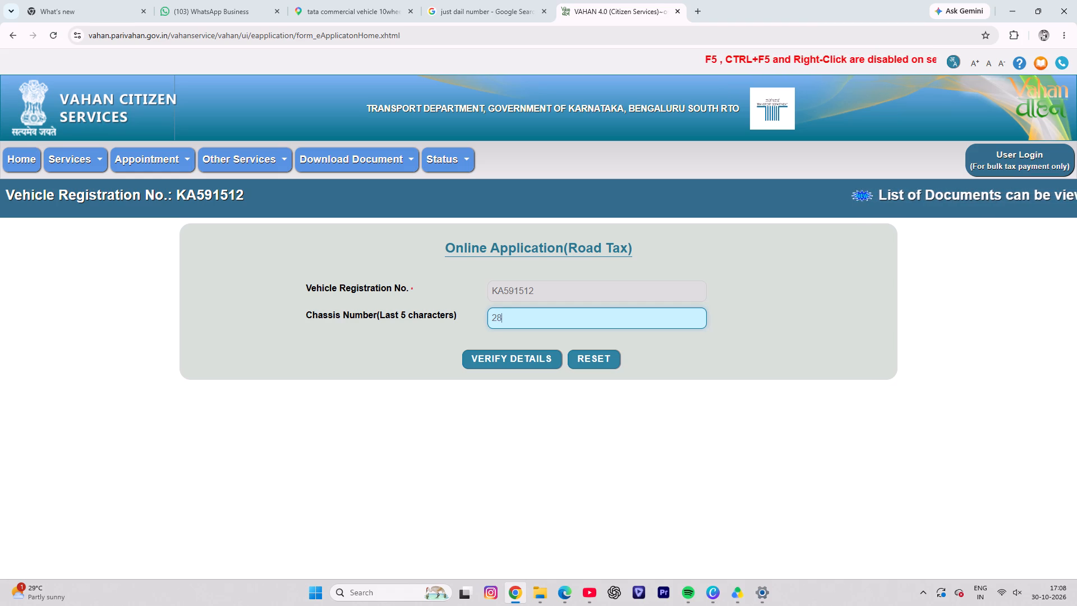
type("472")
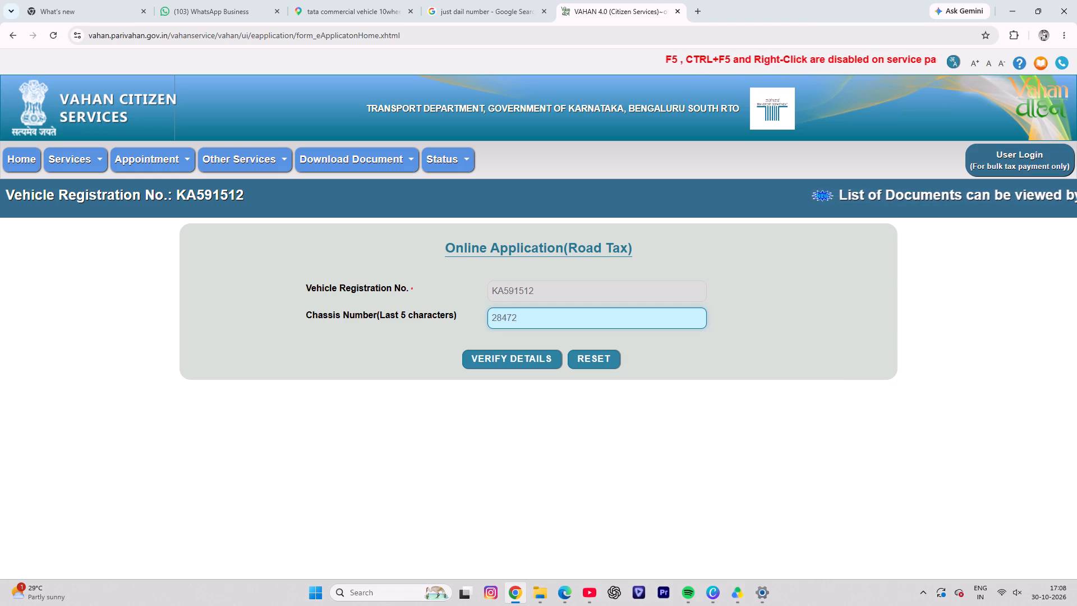
left_click(487, 350)
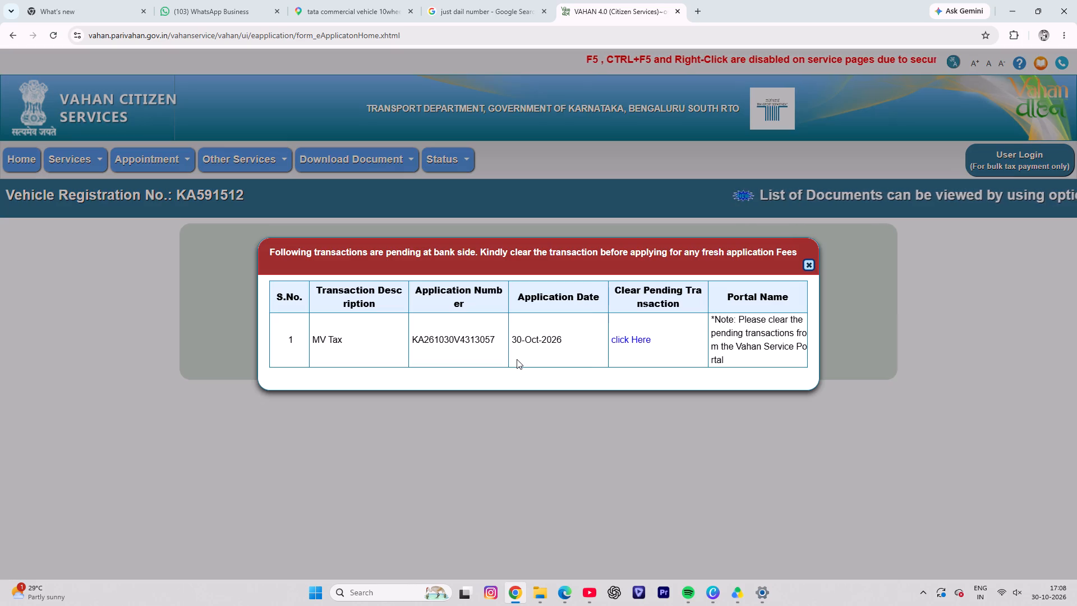
Open payment re-verification for the pending MV Tax transaction and enter its application number as the transaction number.
left_click(627, 342)
left_click(528, 320)
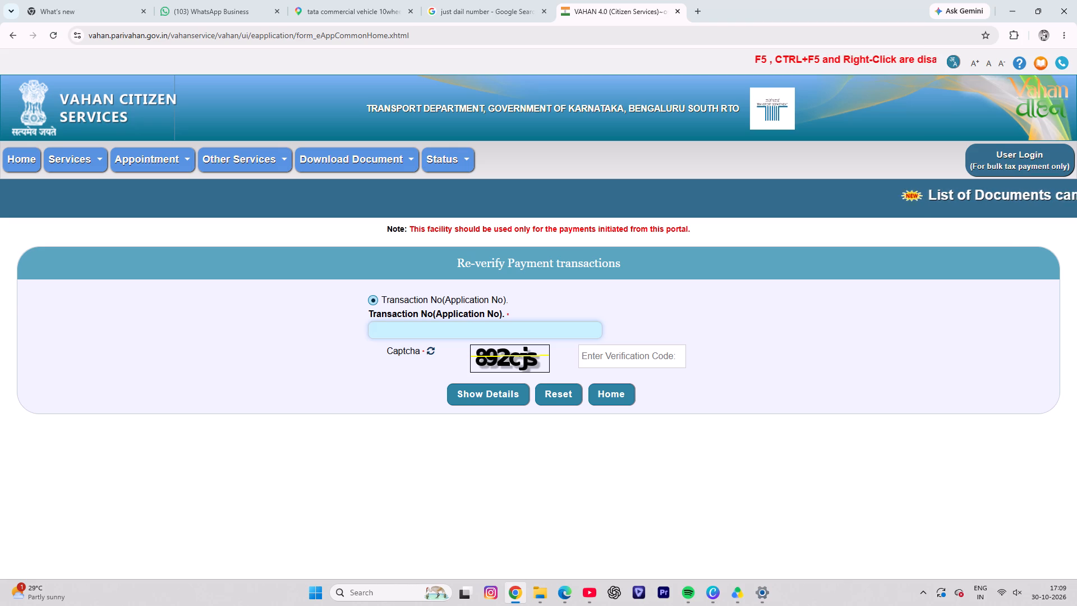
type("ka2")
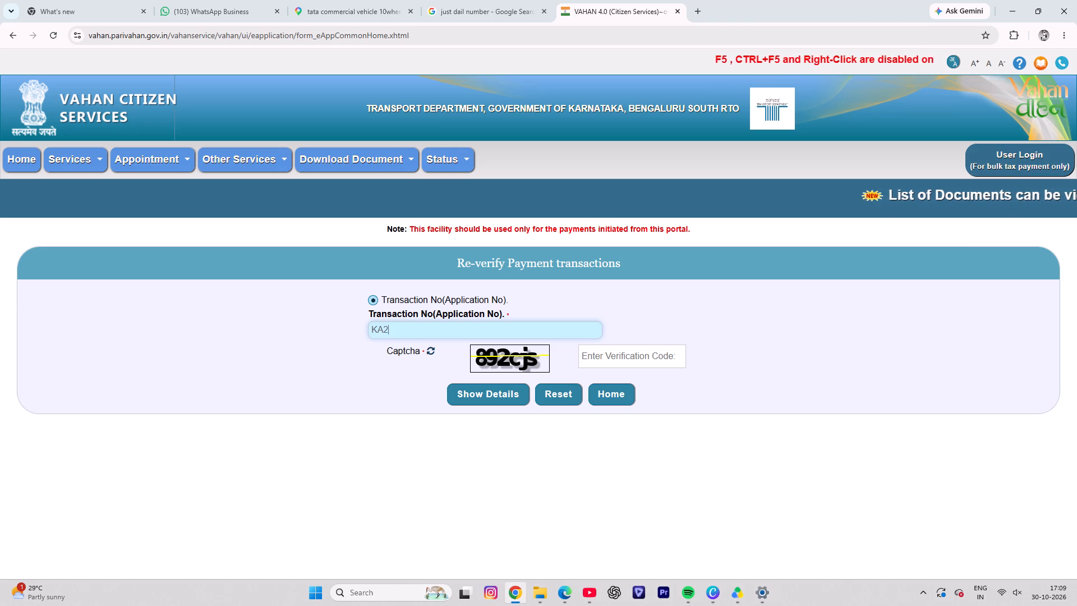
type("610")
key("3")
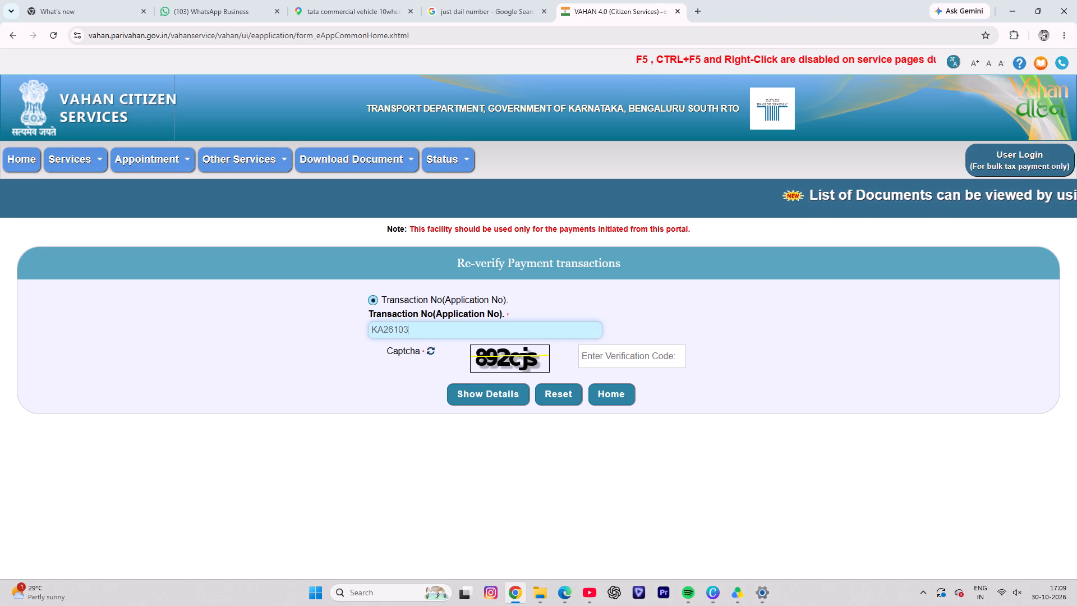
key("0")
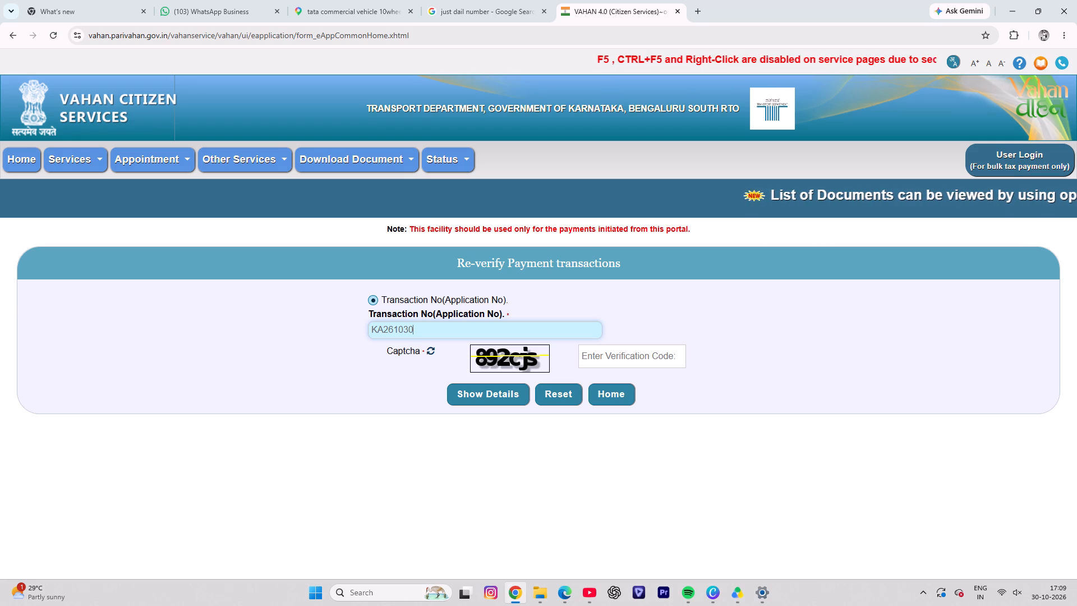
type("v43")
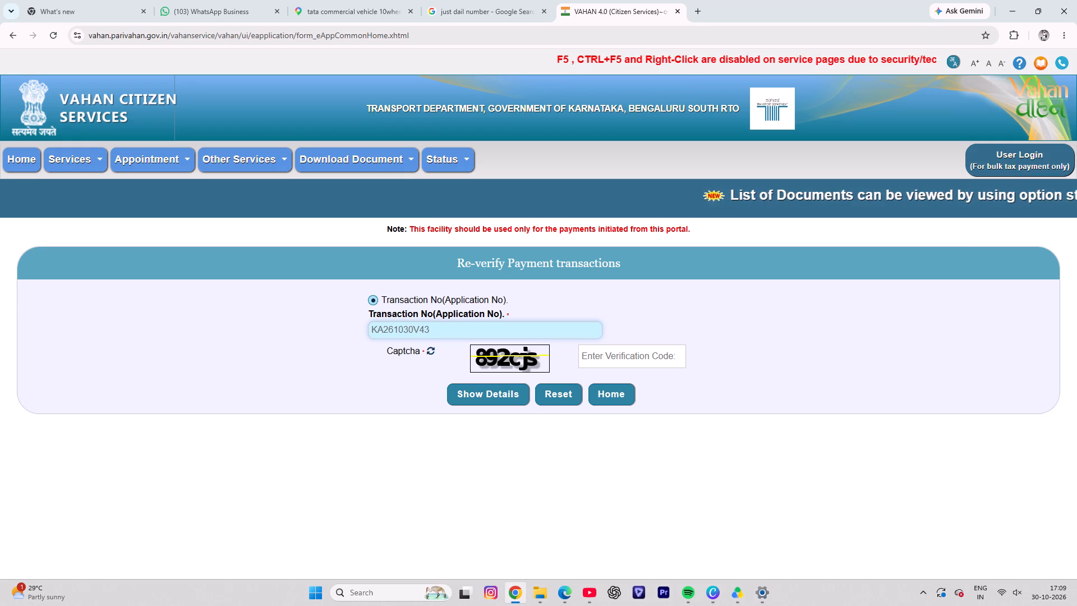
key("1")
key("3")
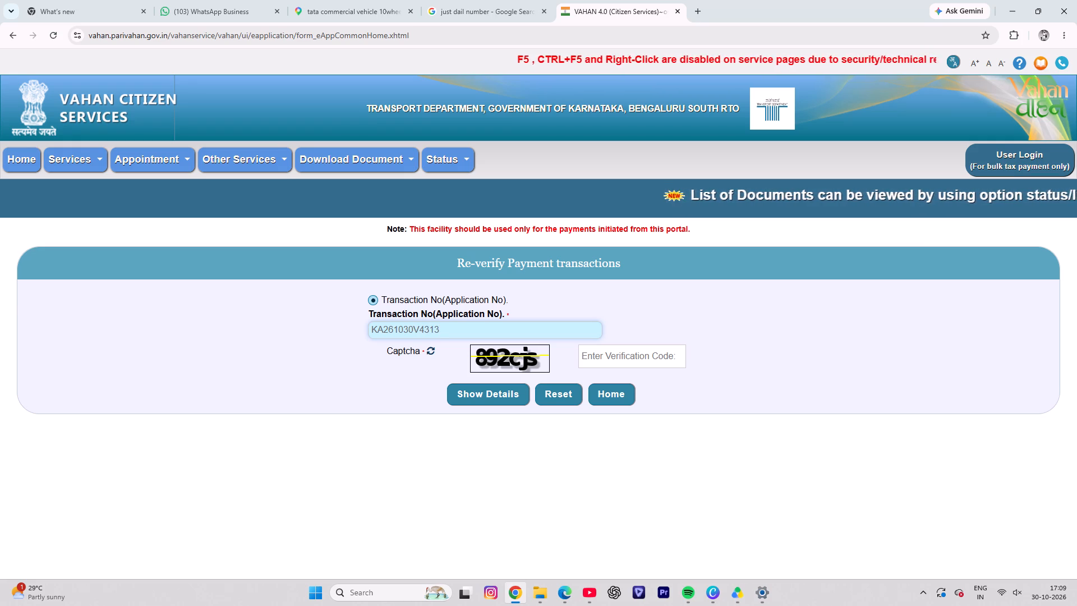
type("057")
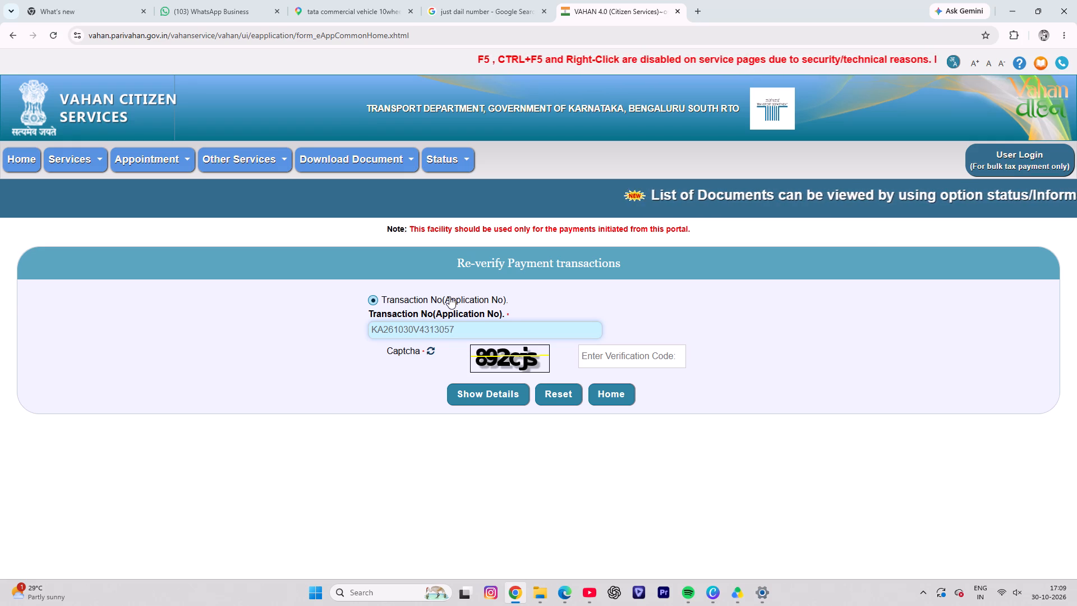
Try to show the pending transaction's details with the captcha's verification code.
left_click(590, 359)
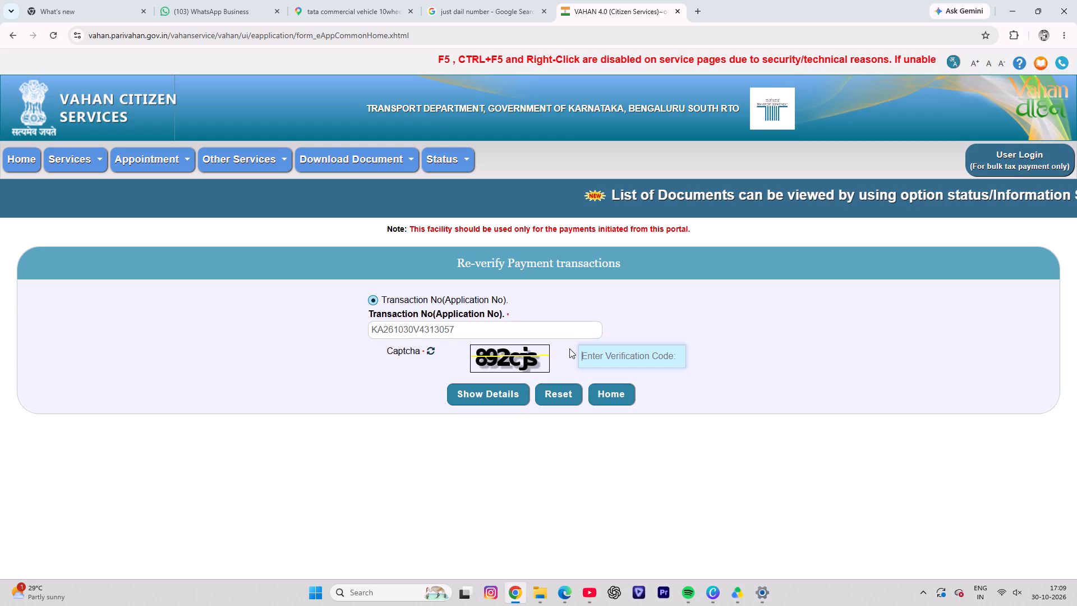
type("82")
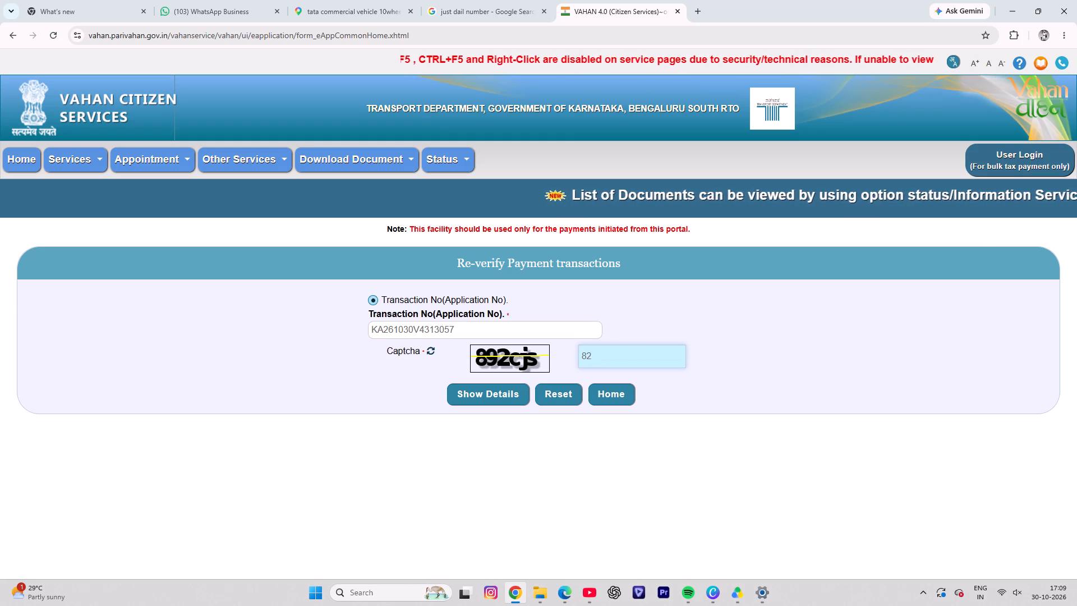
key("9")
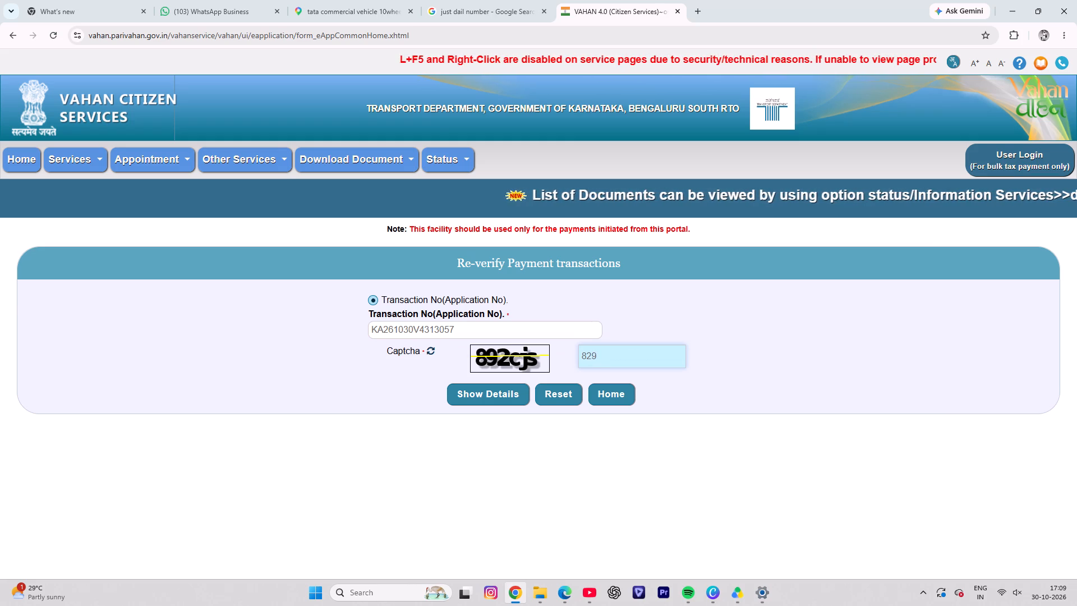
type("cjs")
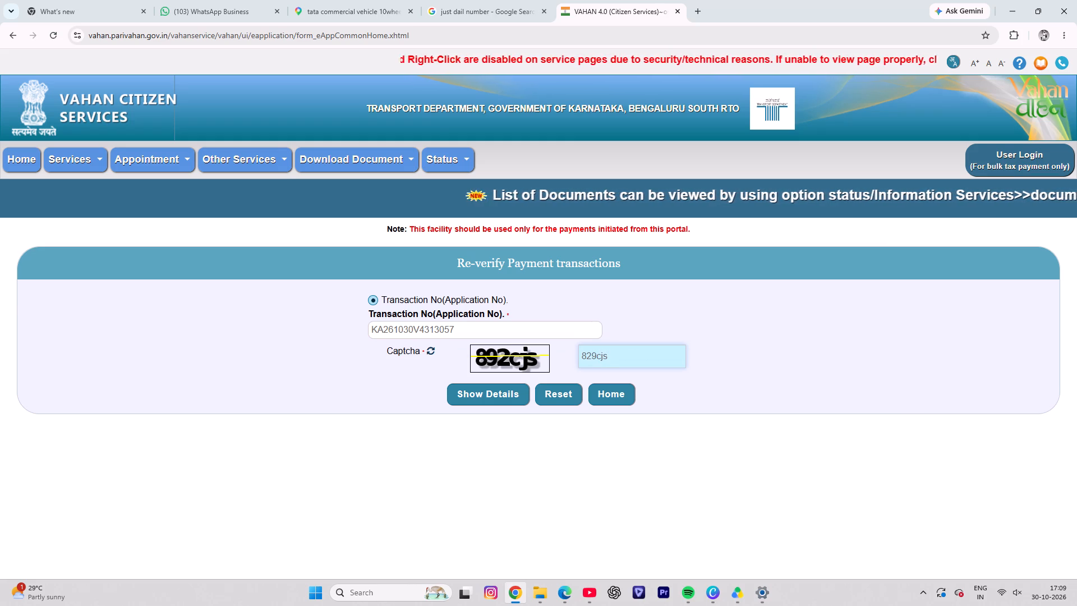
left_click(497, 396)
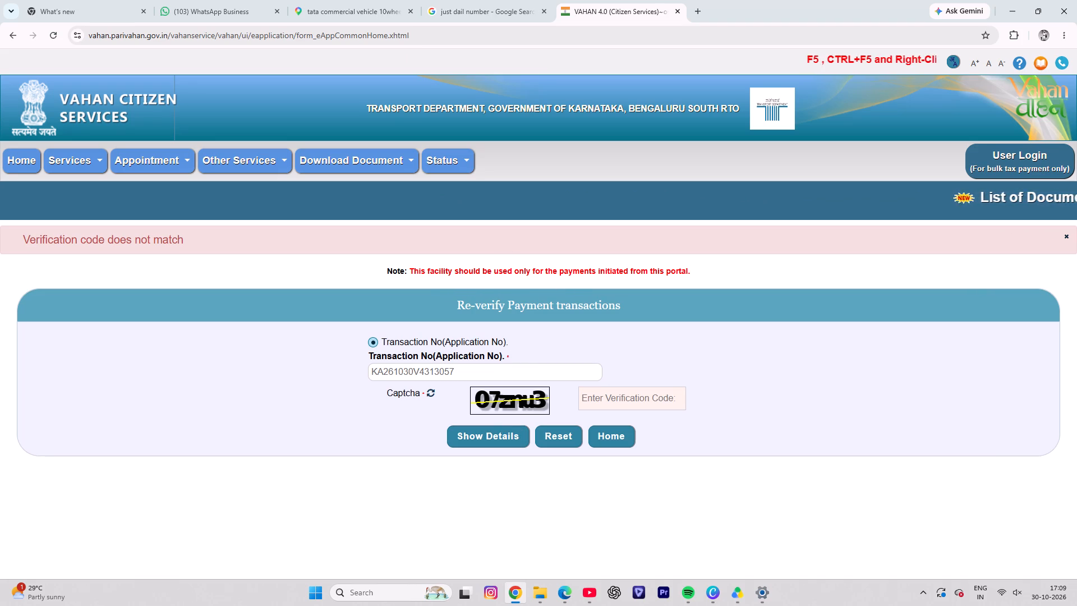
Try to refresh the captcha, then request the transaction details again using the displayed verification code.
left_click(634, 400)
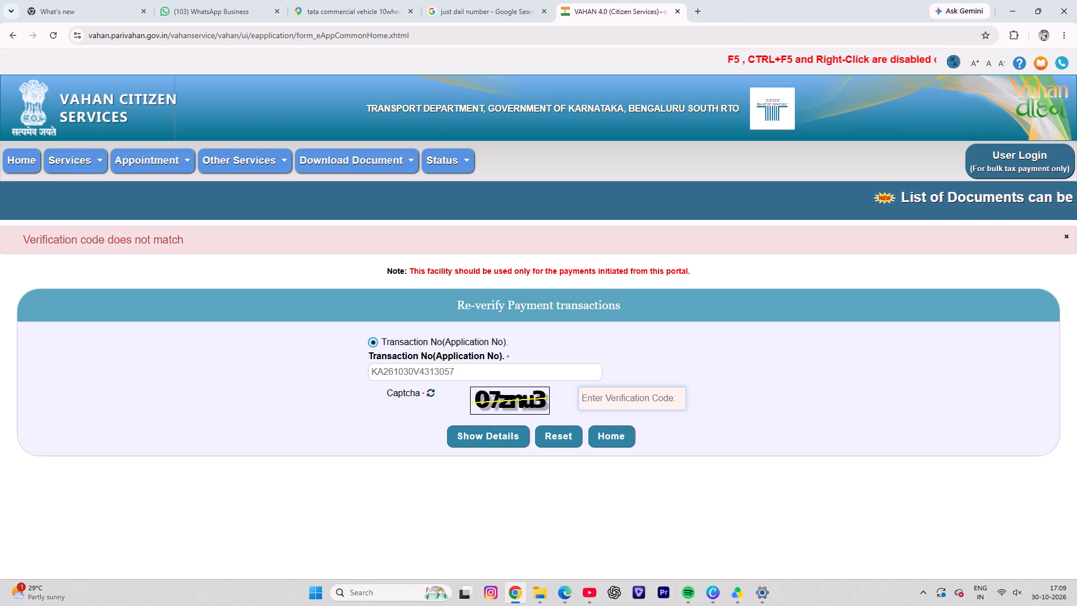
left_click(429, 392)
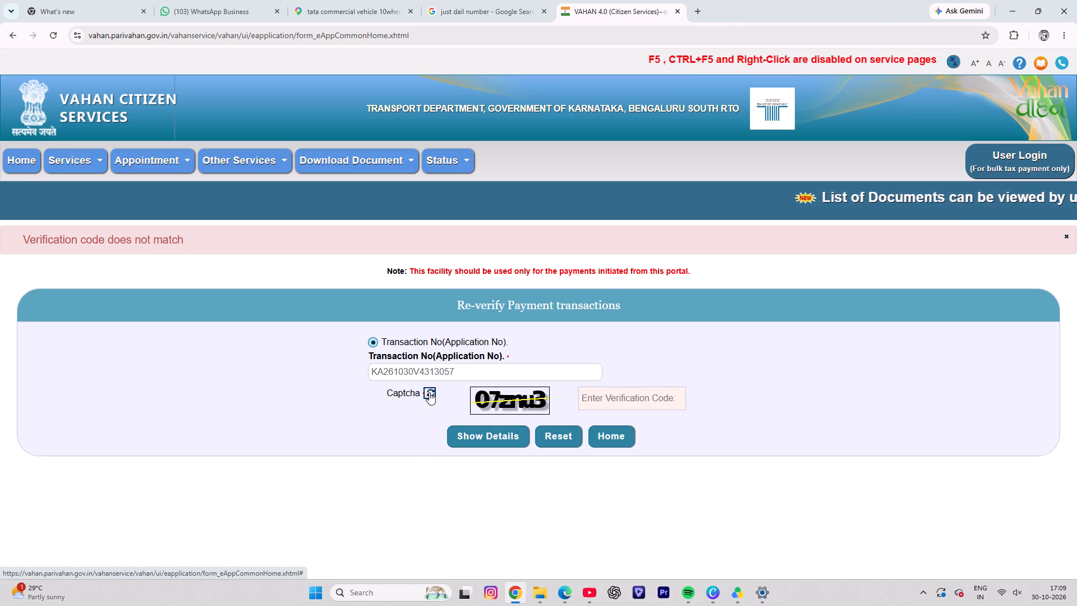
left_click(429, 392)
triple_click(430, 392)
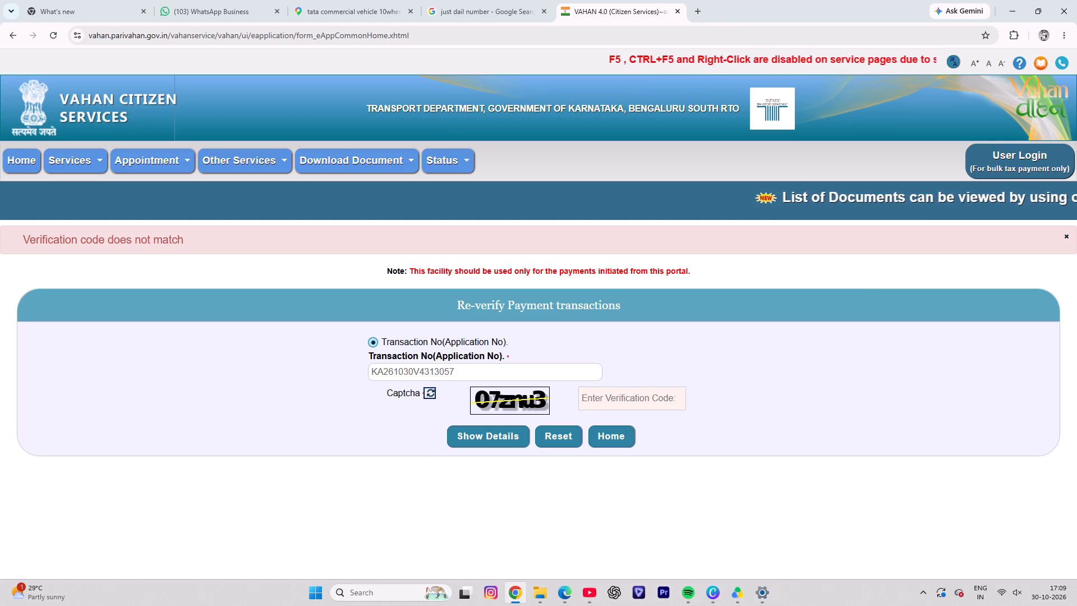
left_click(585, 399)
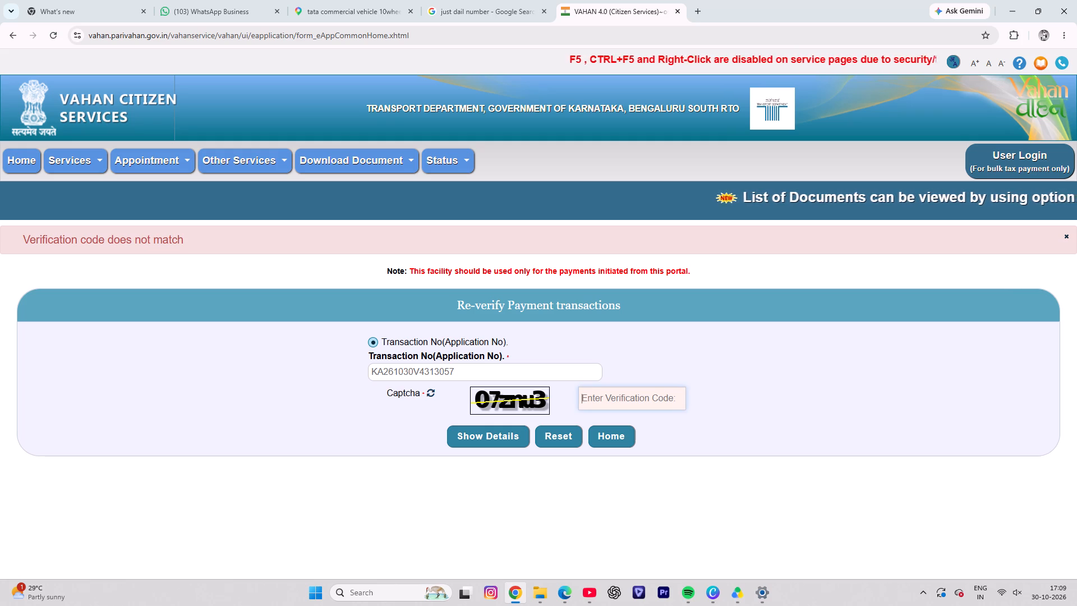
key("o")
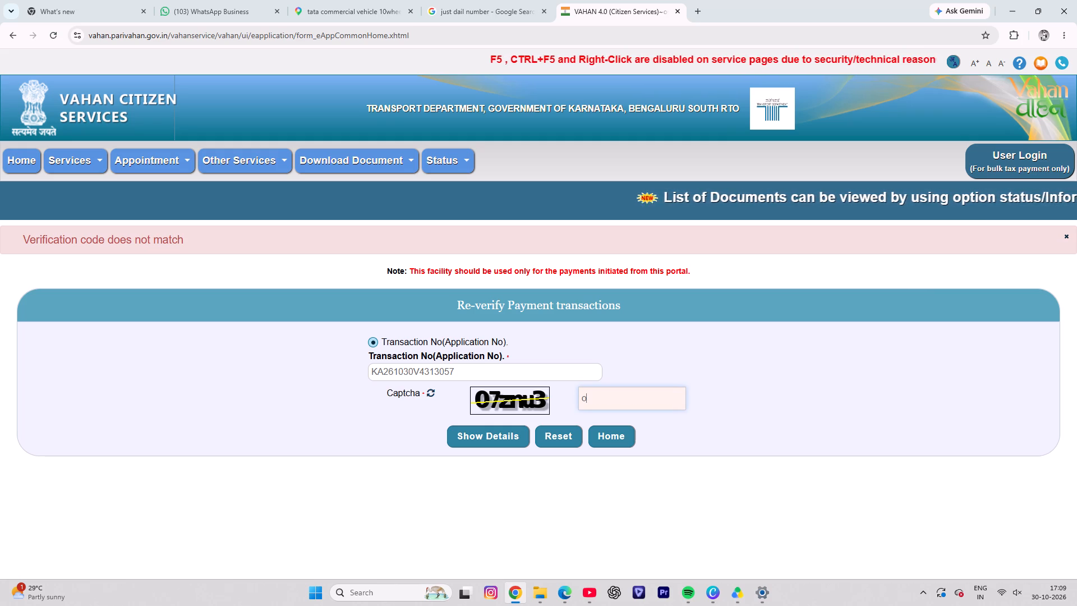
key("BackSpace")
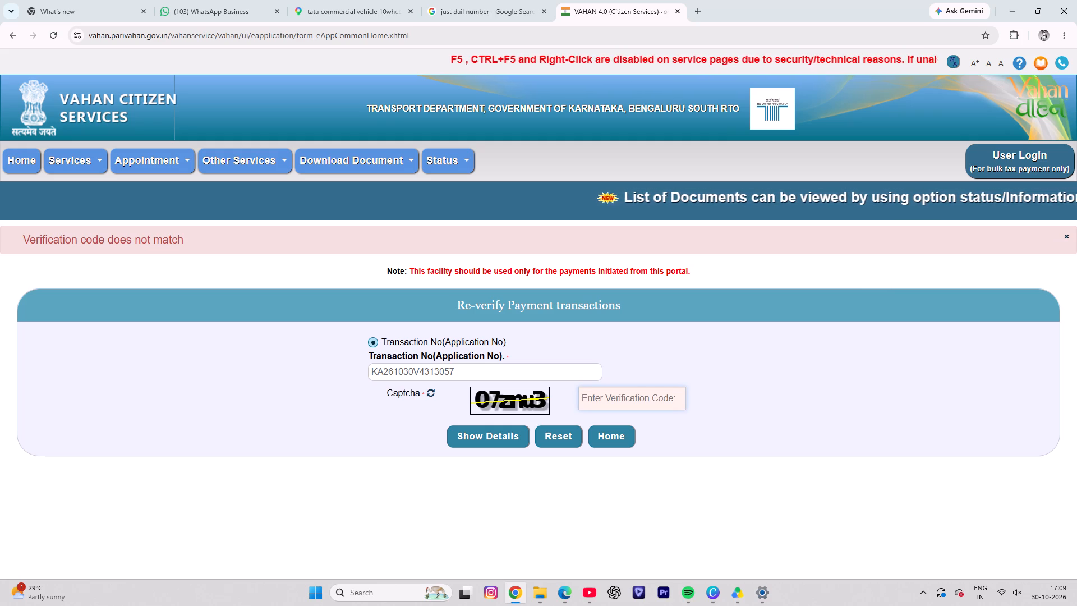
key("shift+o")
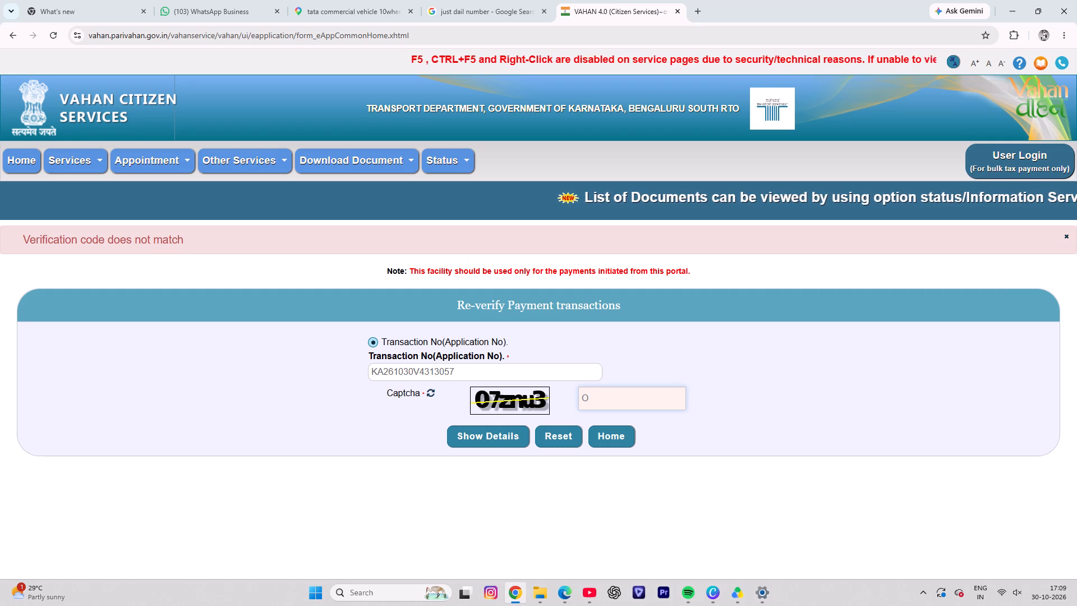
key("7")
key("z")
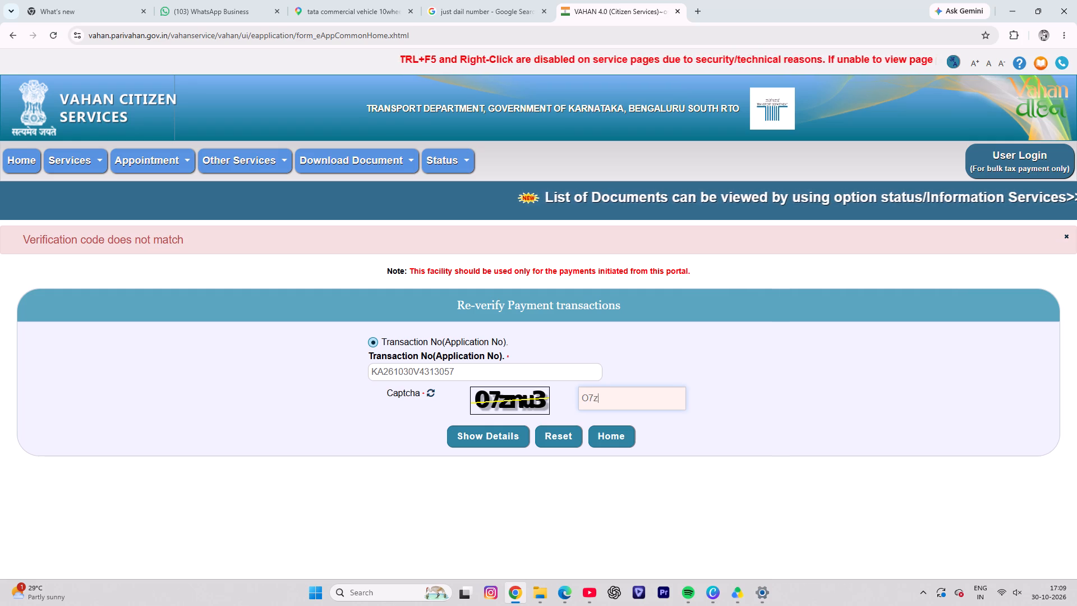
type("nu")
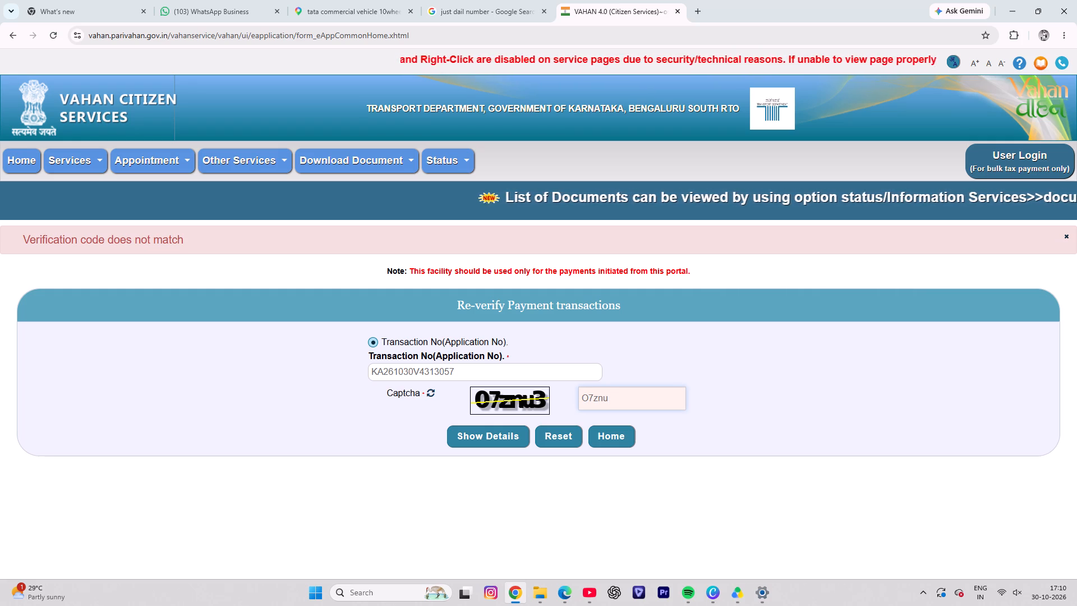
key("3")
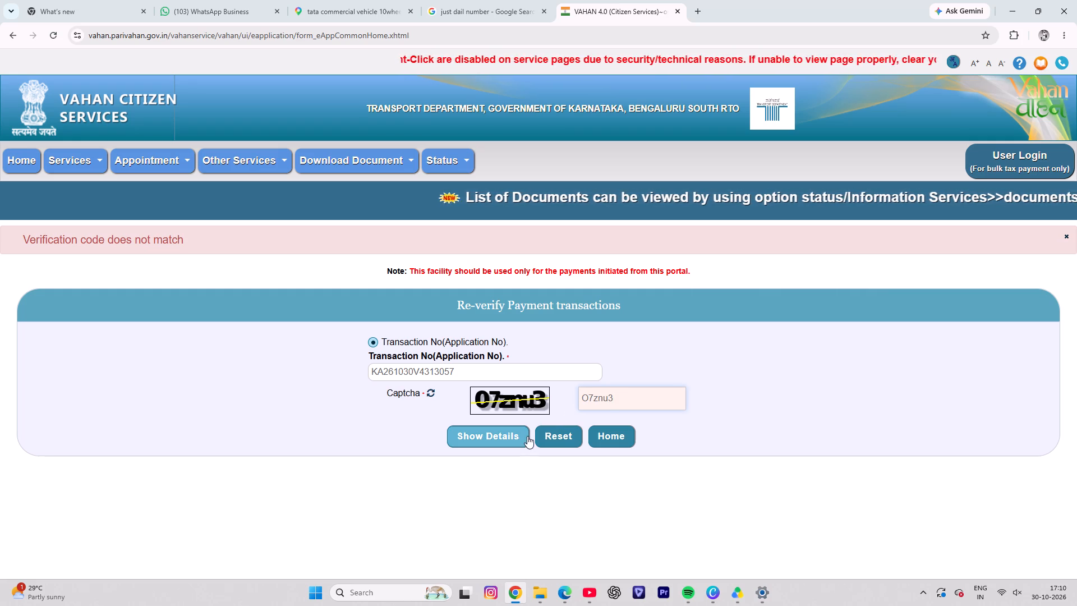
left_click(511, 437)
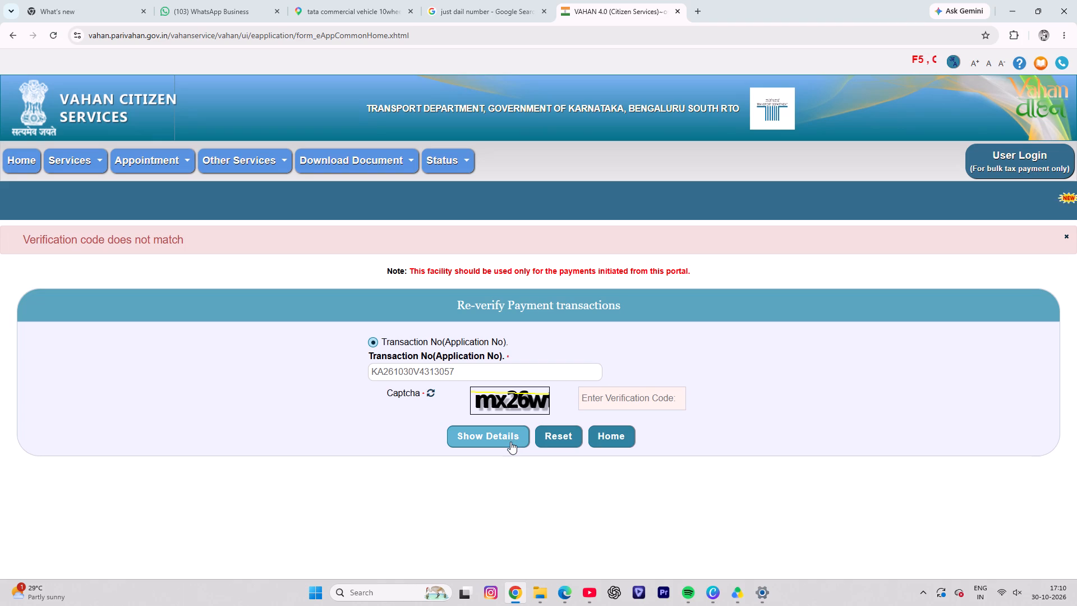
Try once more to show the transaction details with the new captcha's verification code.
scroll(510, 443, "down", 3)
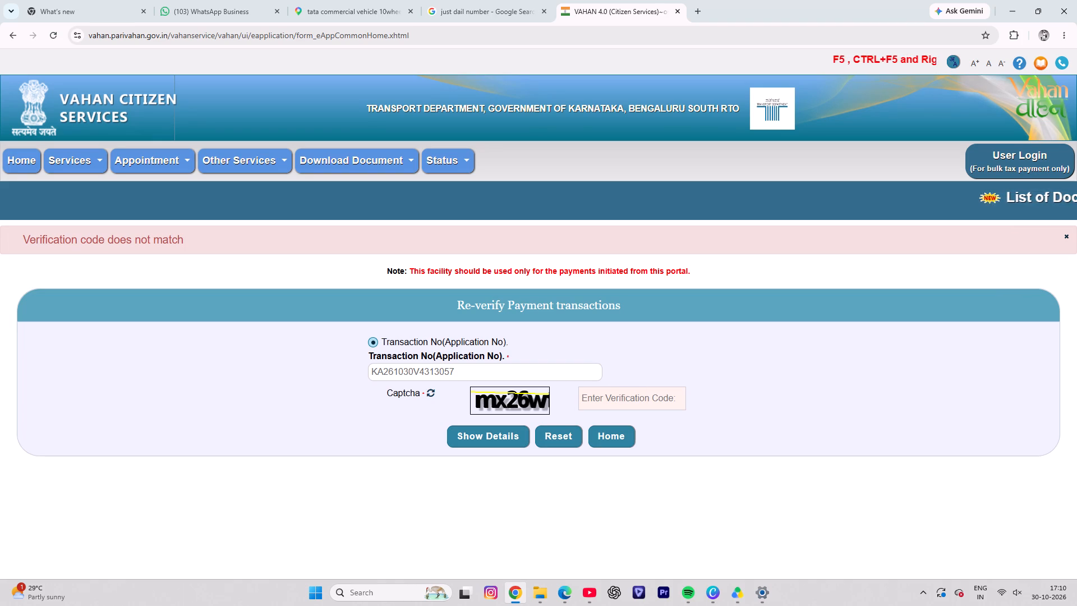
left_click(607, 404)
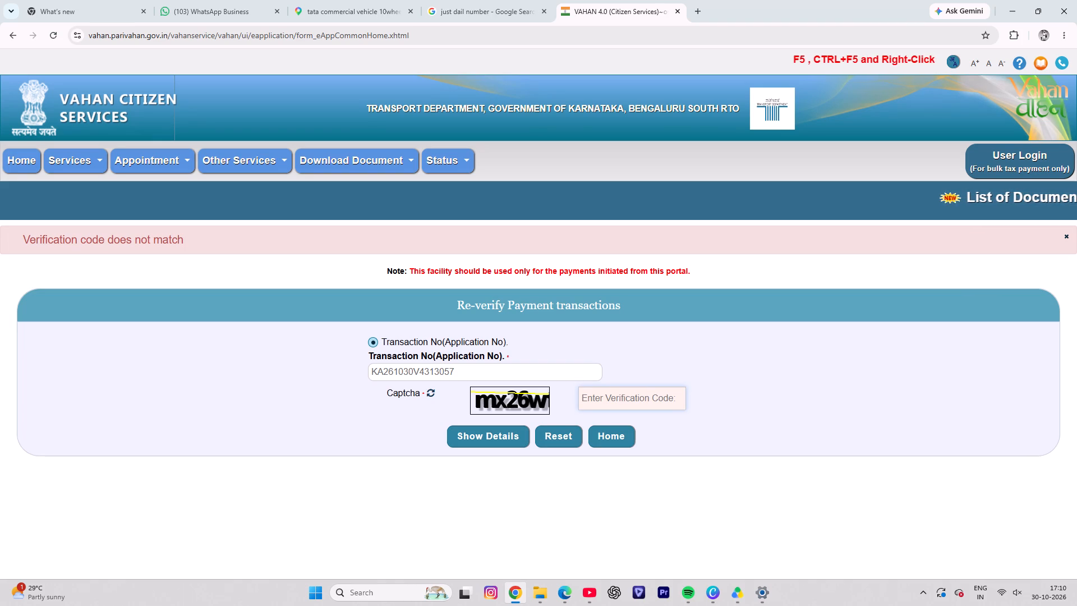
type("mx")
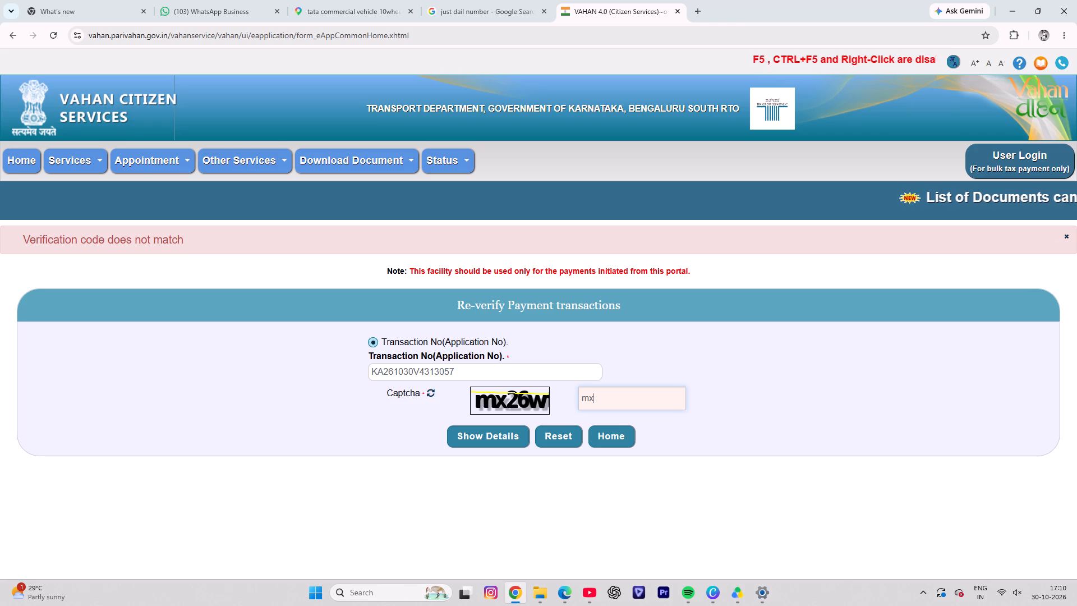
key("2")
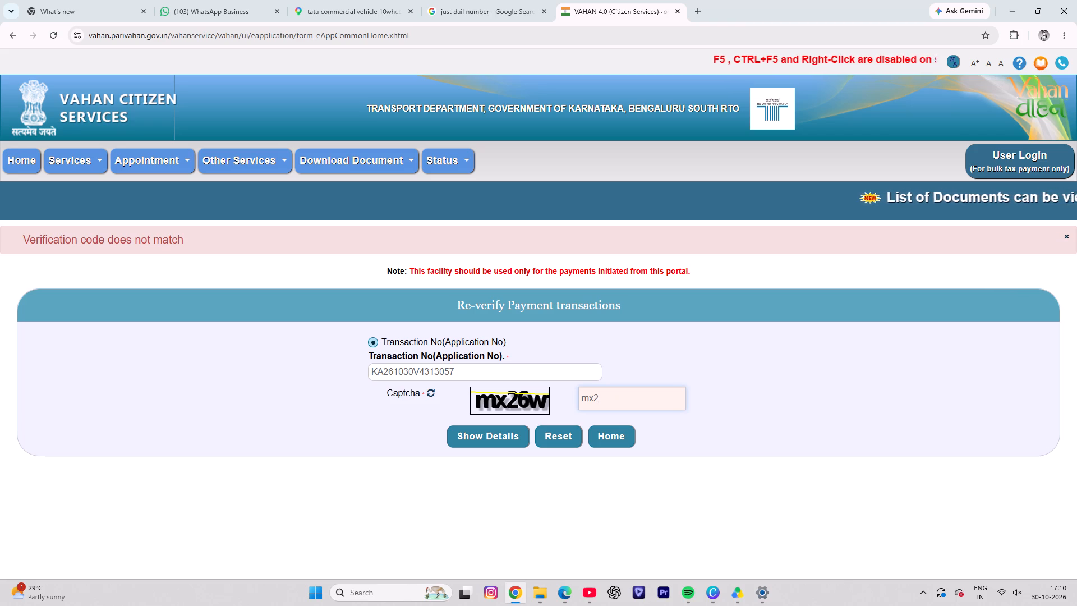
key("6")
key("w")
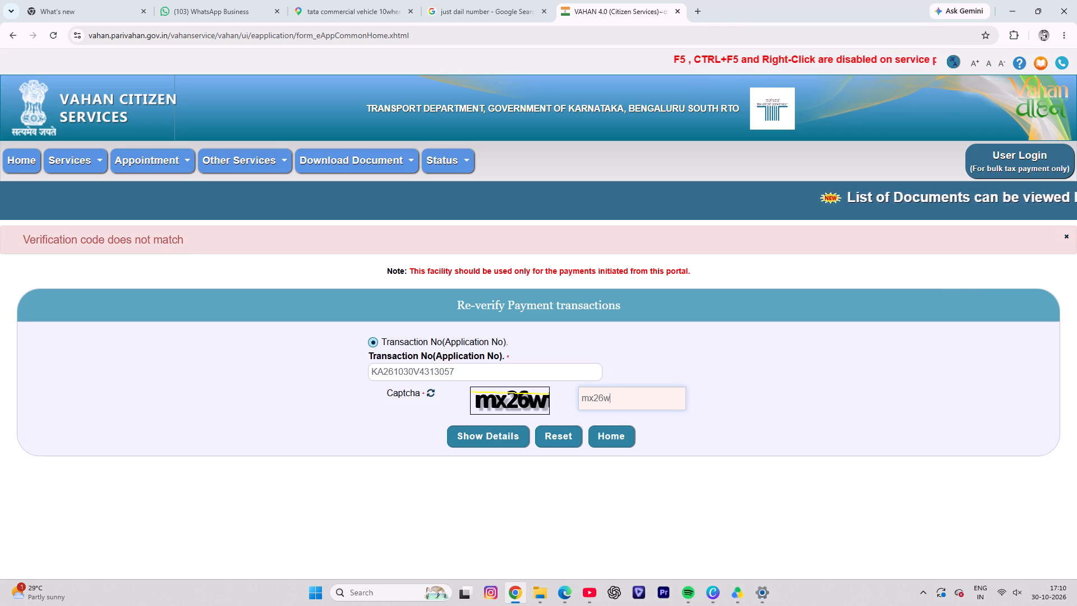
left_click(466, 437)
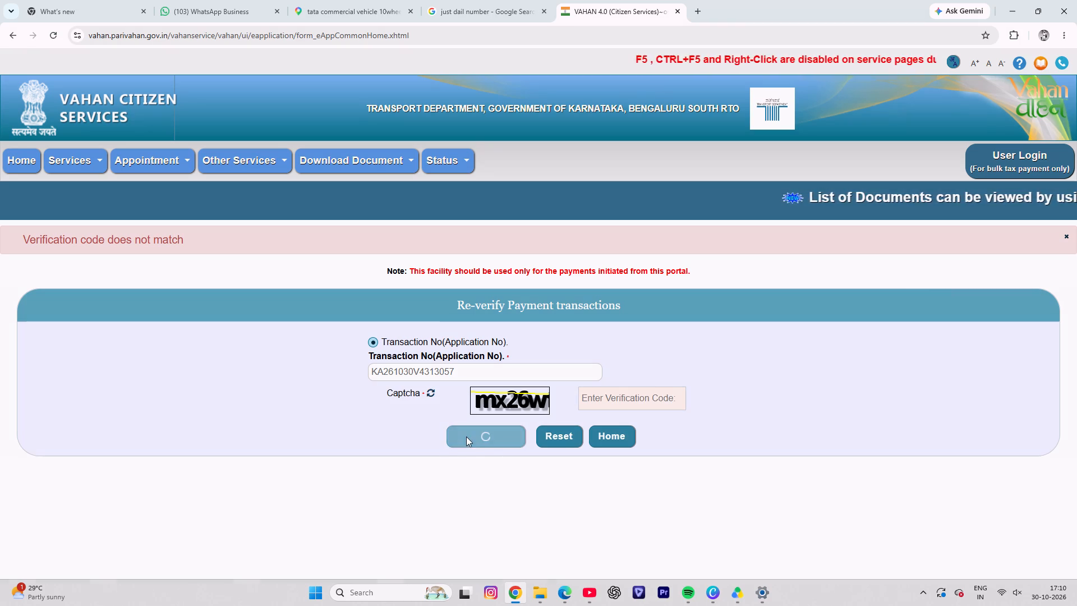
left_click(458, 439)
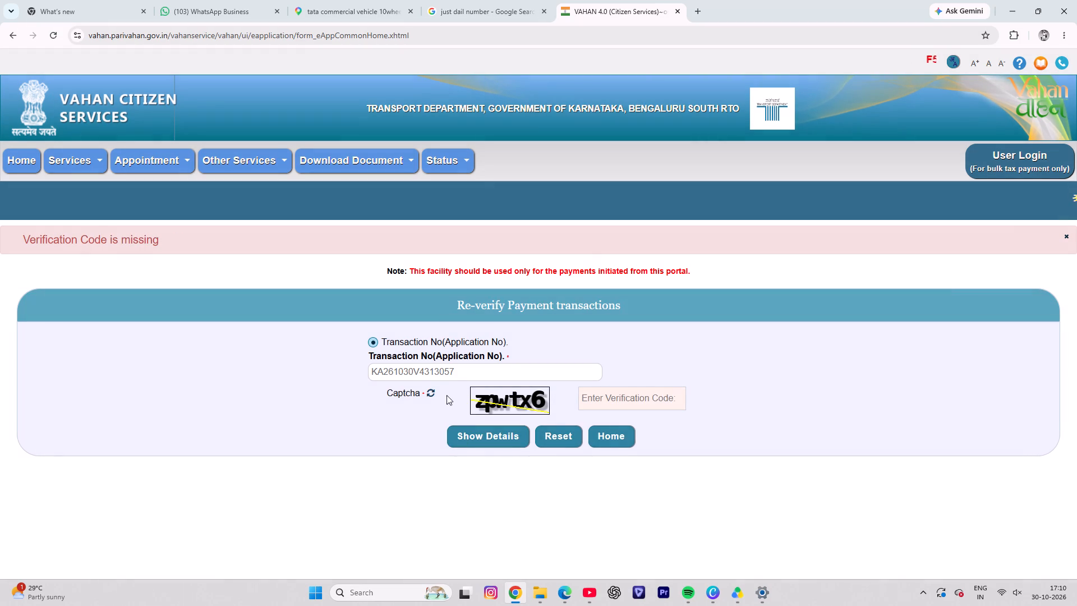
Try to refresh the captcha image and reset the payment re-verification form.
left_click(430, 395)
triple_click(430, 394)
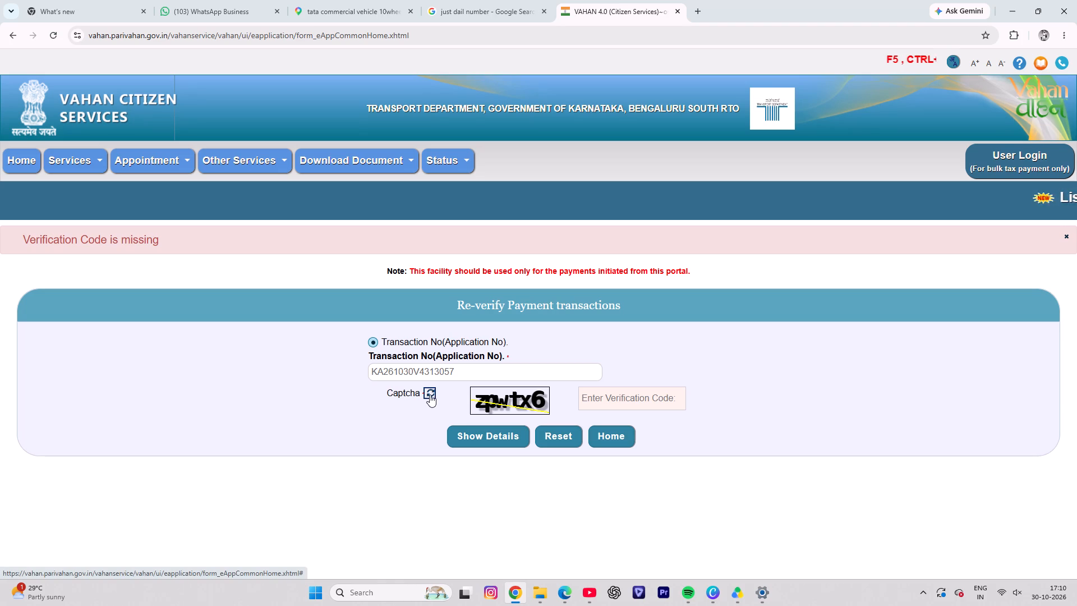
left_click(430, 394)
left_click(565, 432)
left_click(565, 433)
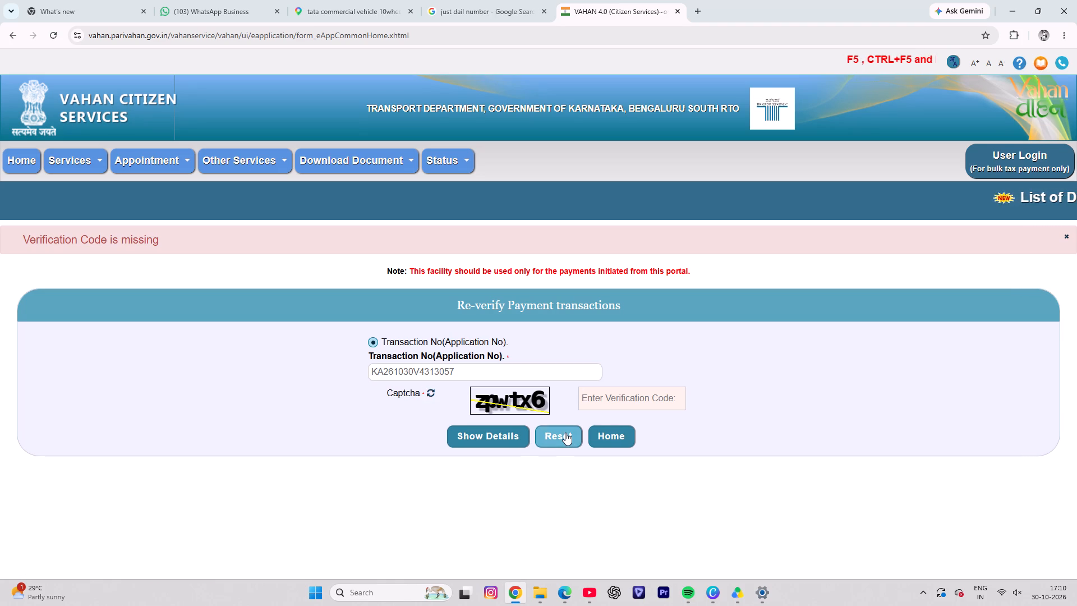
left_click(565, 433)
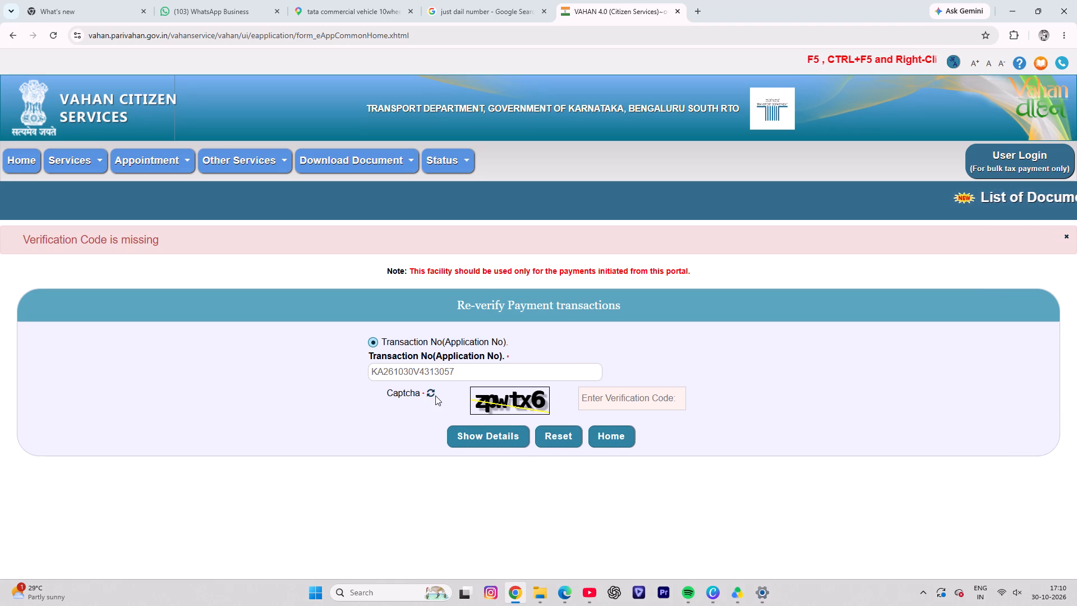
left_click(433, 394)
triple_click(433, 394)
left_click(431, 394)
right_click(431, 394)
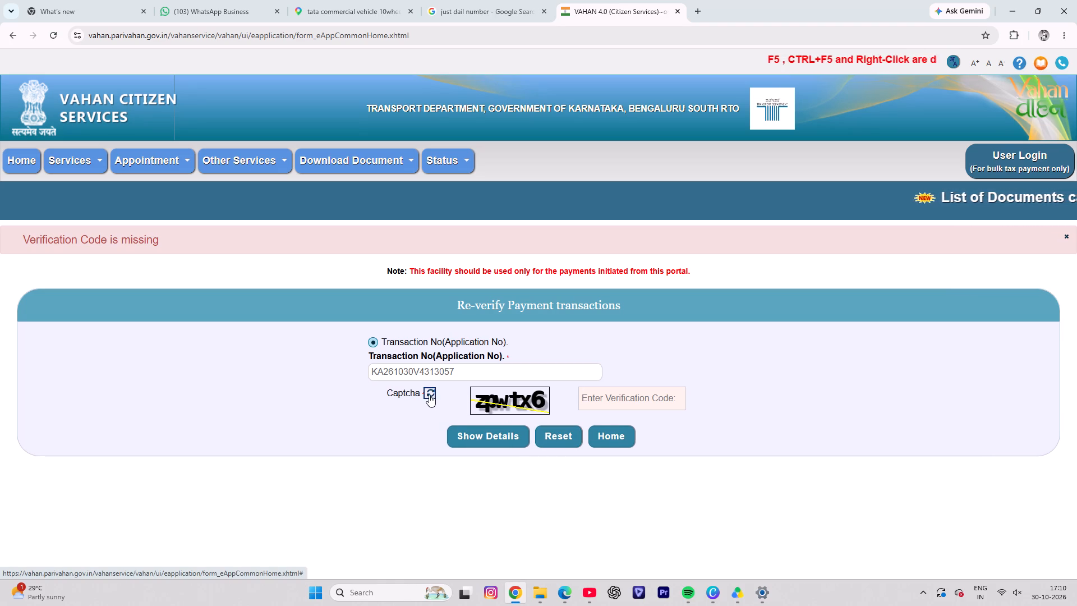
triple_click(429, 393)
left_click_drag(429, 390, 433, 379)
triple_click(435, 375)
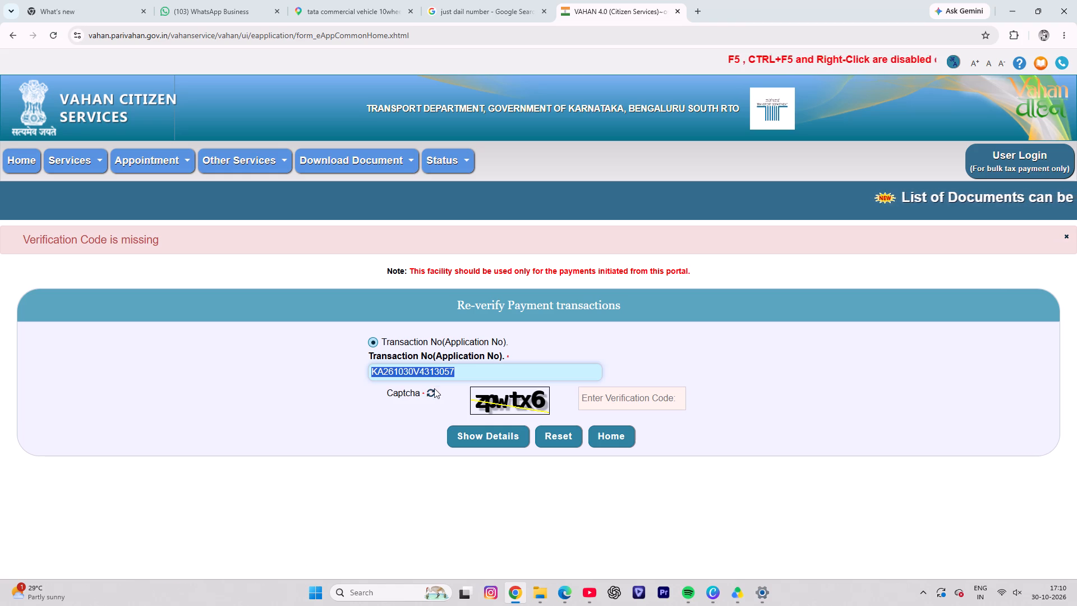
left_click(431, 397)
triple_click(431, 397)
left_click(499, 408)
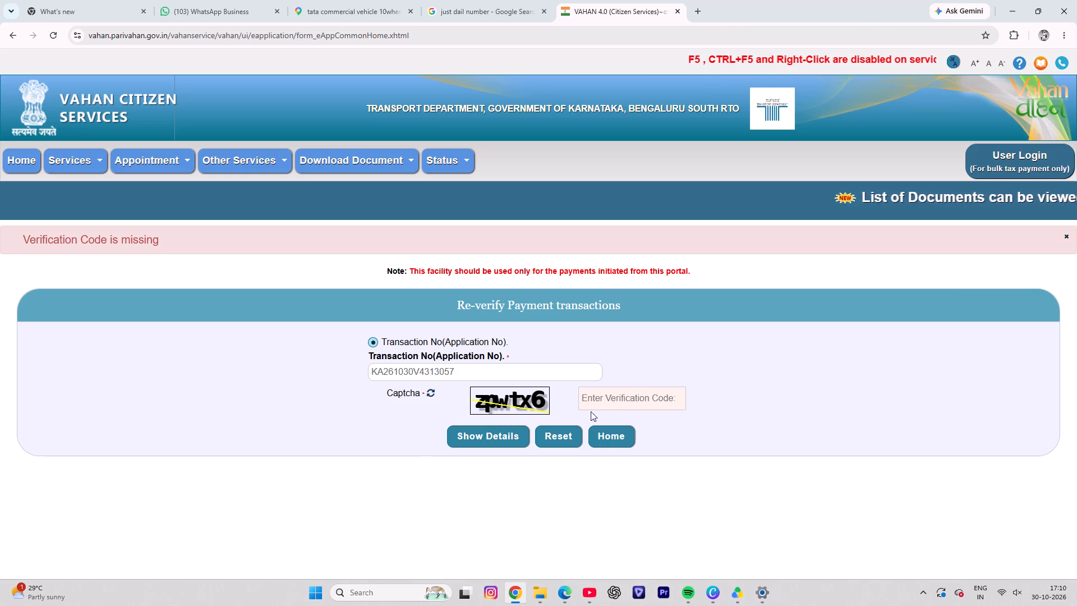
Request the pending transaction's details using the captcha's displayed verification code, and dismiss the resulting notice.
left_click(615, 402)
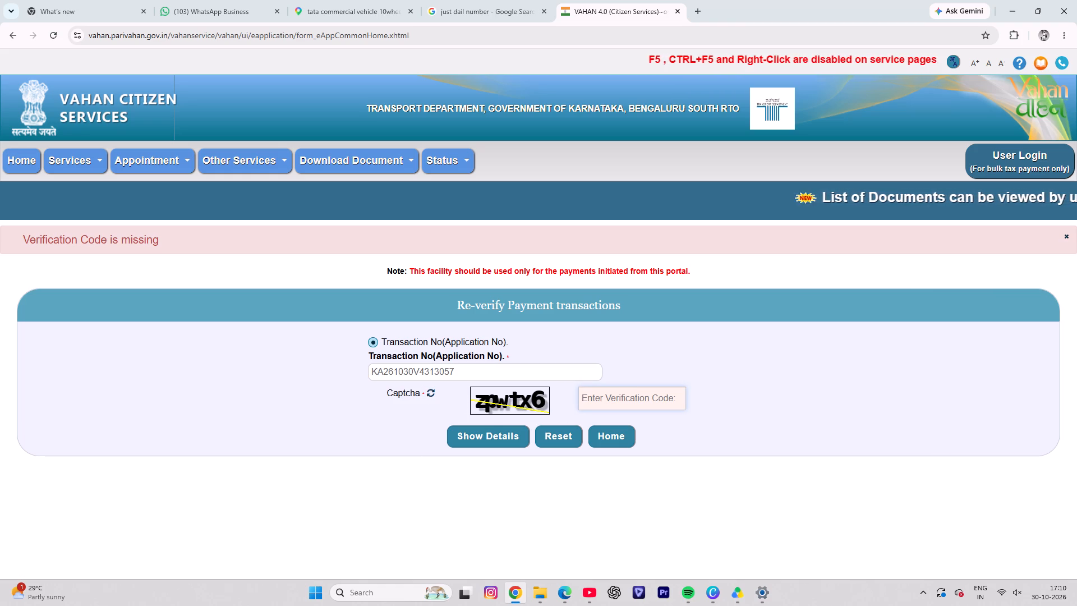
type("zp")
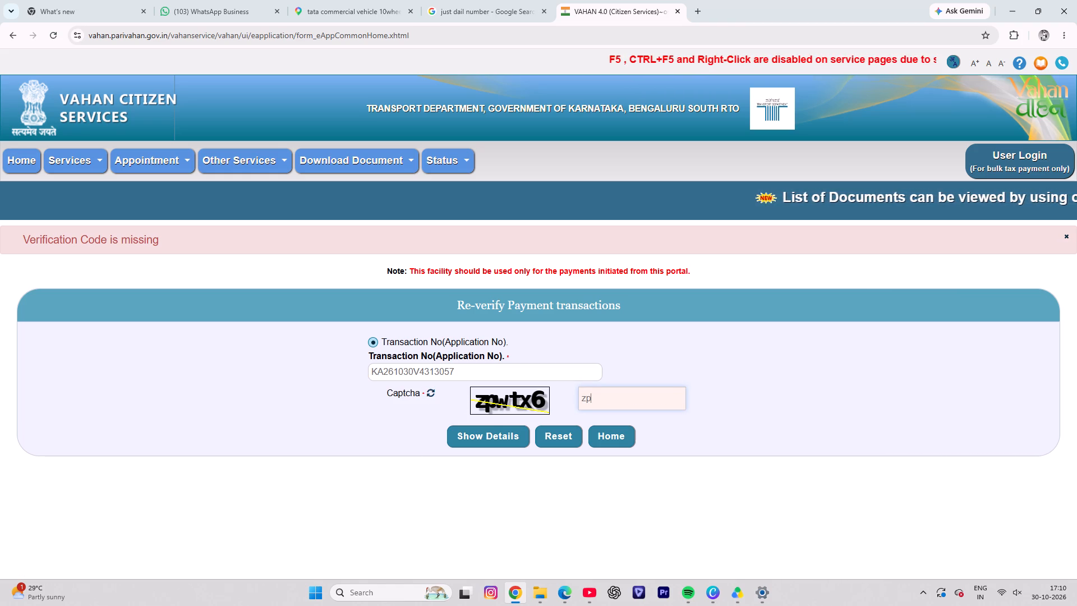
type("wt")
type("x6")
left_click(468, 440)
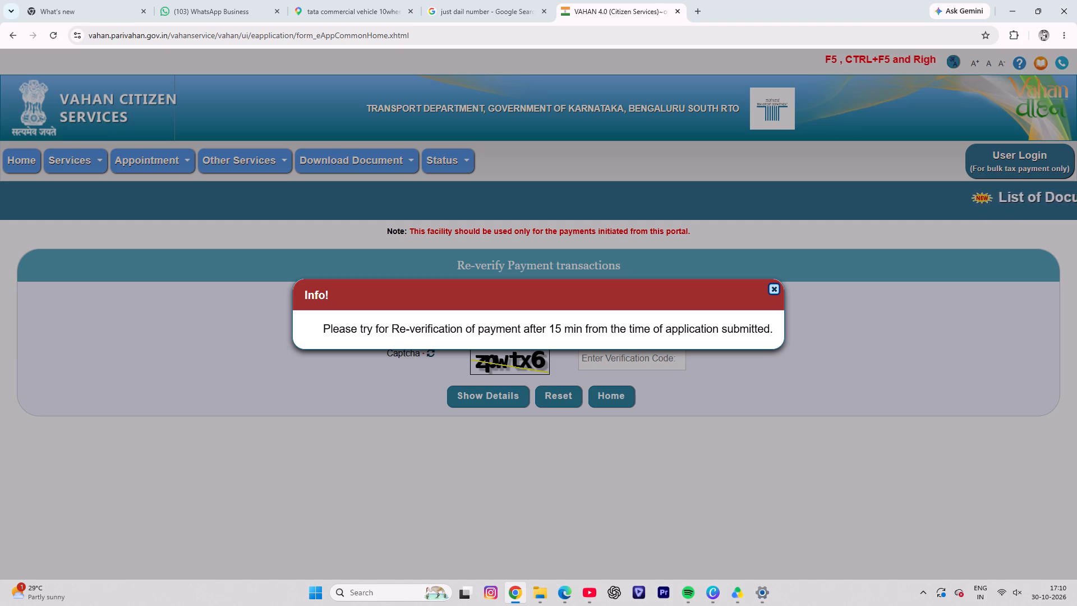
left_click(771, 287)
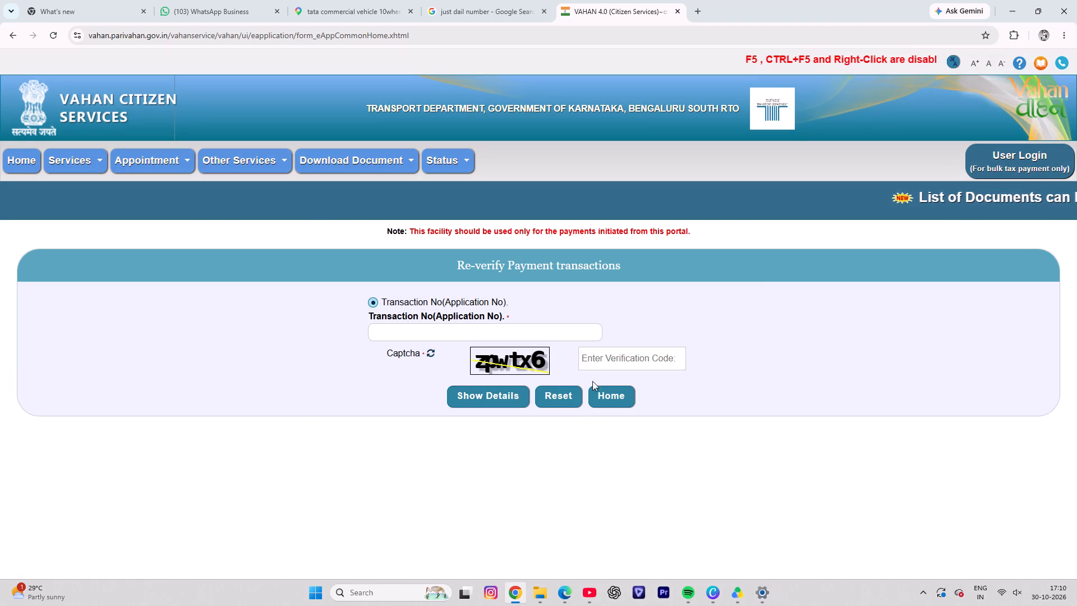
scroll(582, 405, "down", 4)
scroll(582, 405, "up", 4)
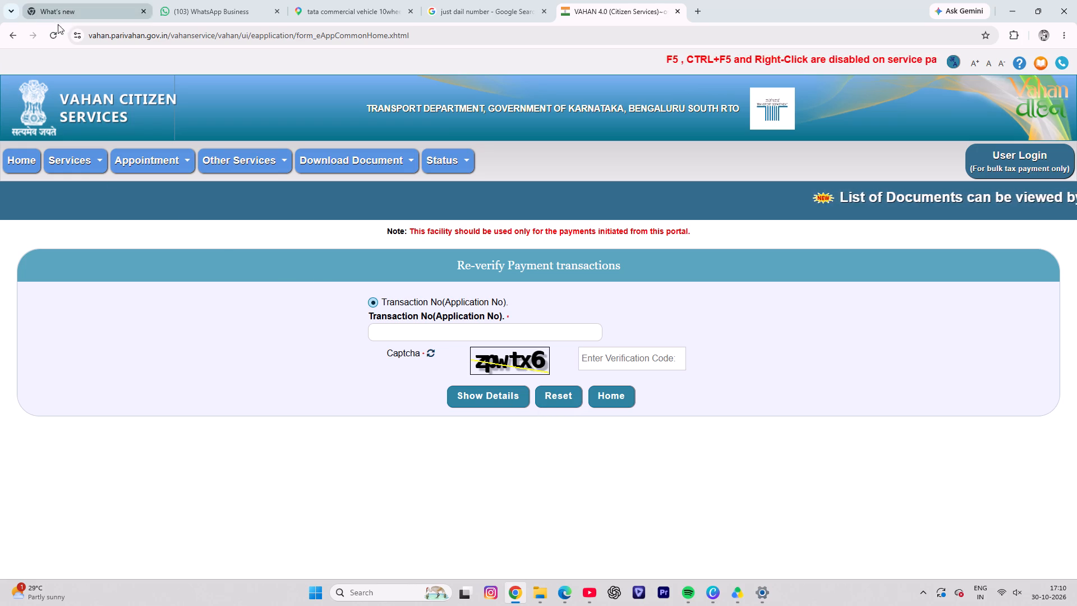
Return to the VAHAN citizen services home page, dismiss the mobile number update notice and open receipt verification.
left_click(17, 157)
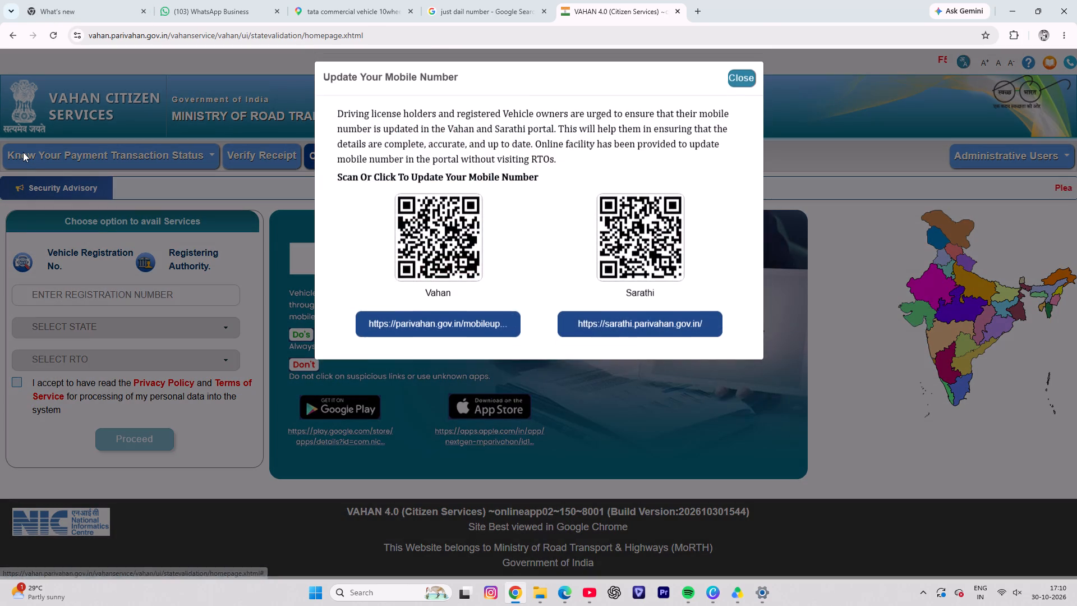
left_click(748, 85)
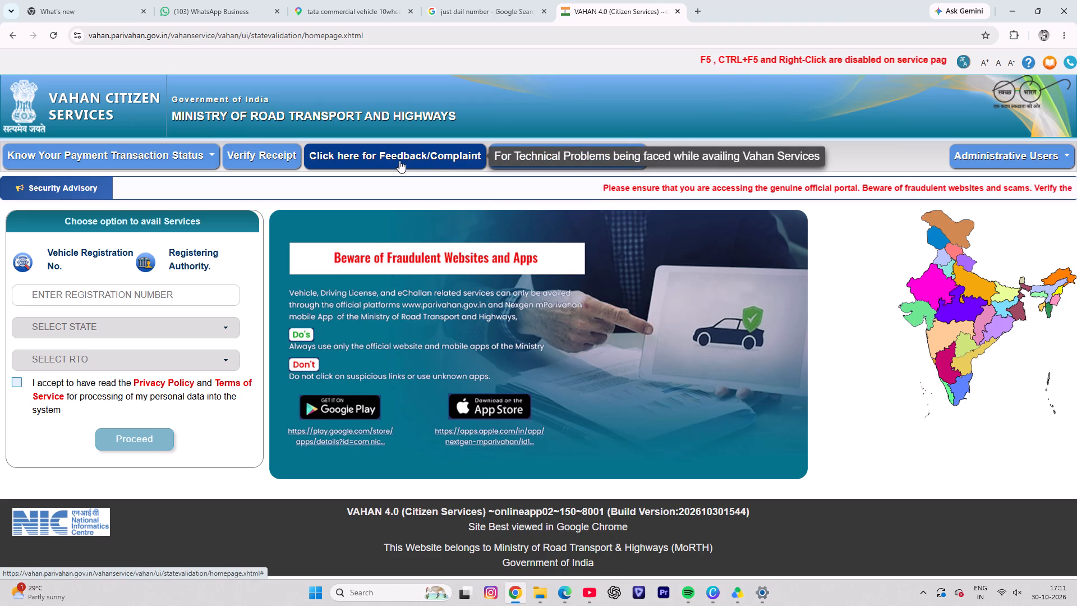
left_click(282, 163)
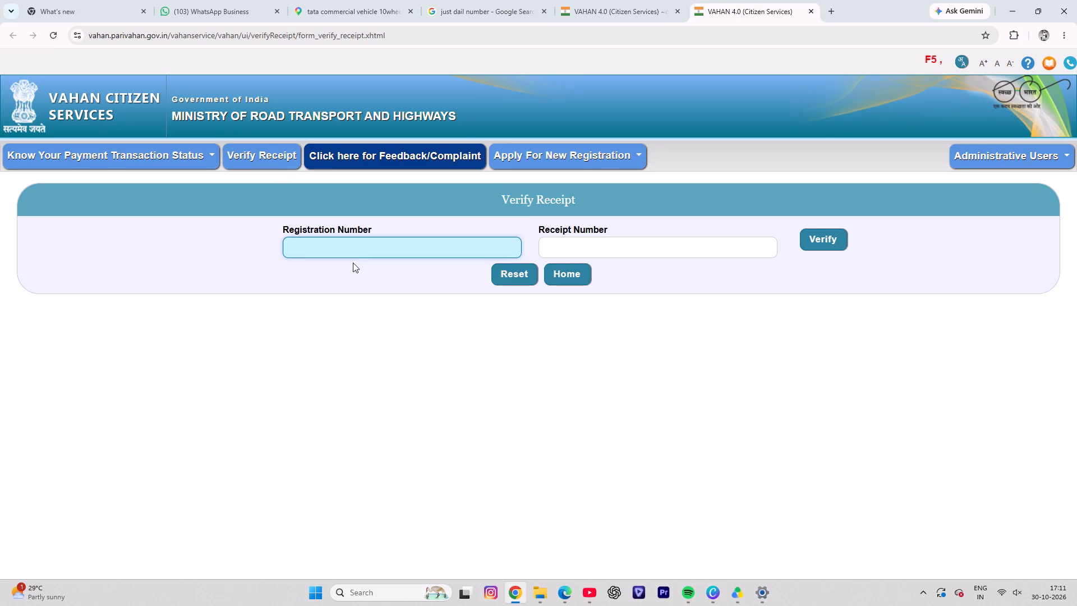
left_click(360, 245)
Open the Vahan PGI transaction status check.
left_click(191, 151)
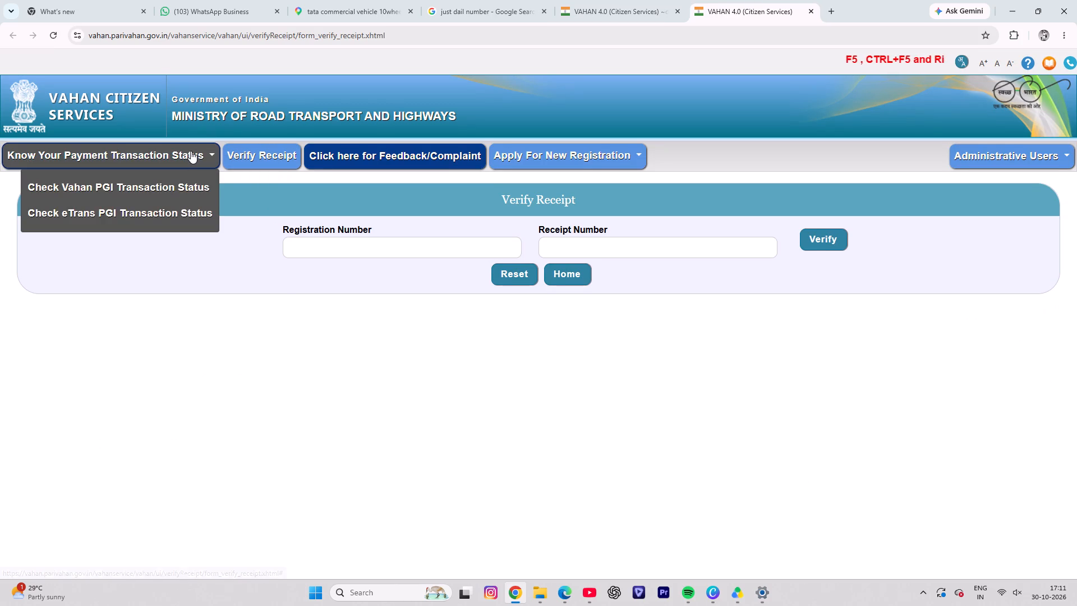
left_click(159, 181)
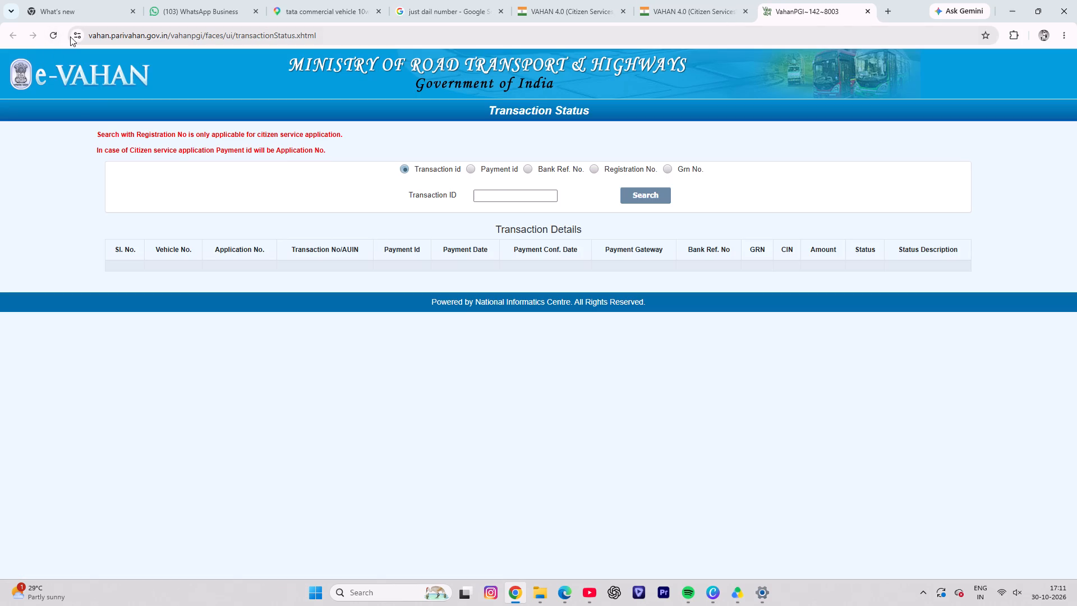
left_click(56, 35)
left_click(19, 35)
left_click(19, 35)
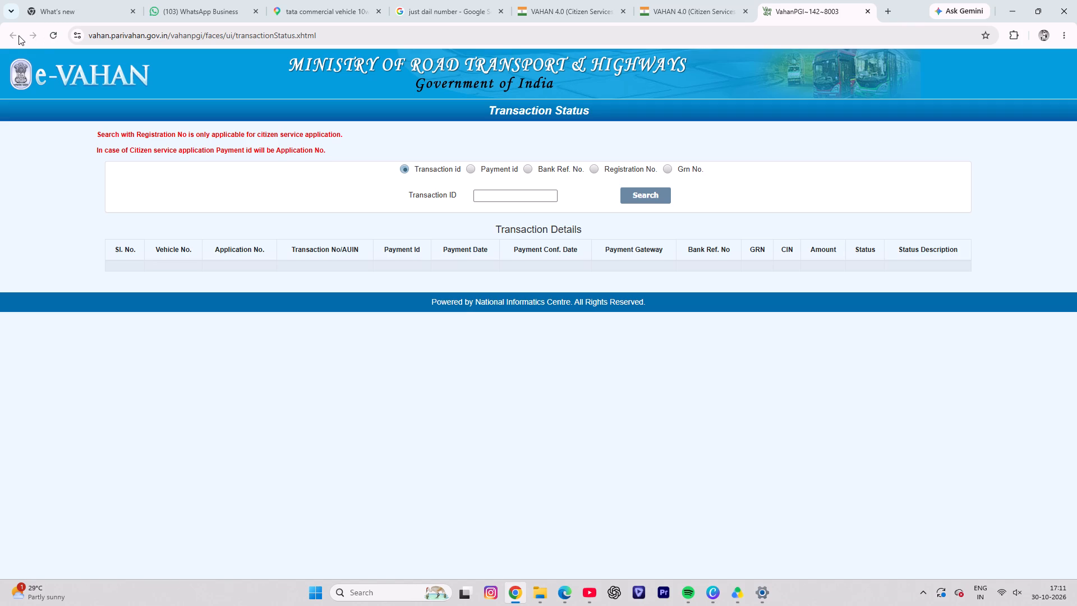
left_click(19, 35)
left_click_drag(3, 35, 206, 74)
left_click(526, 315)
Search the payment transaction status by Registration No., using the vehicle's saved registration number.
left_click(666, 170)
left_click(600, 168)
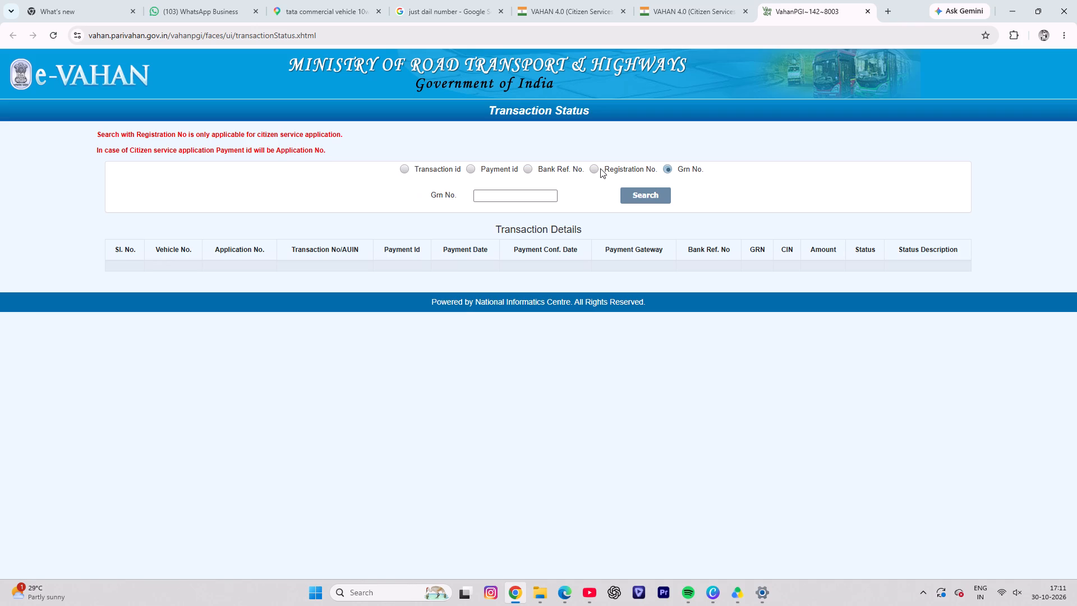
left_click(590, 168)
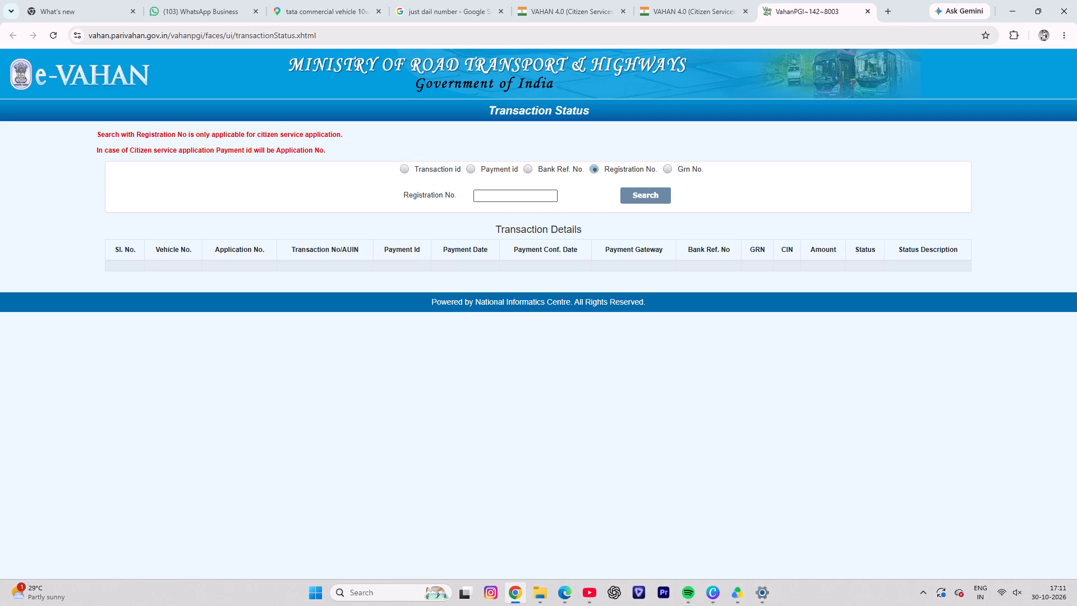
left_click(517, 199)
left_click(528, 214)
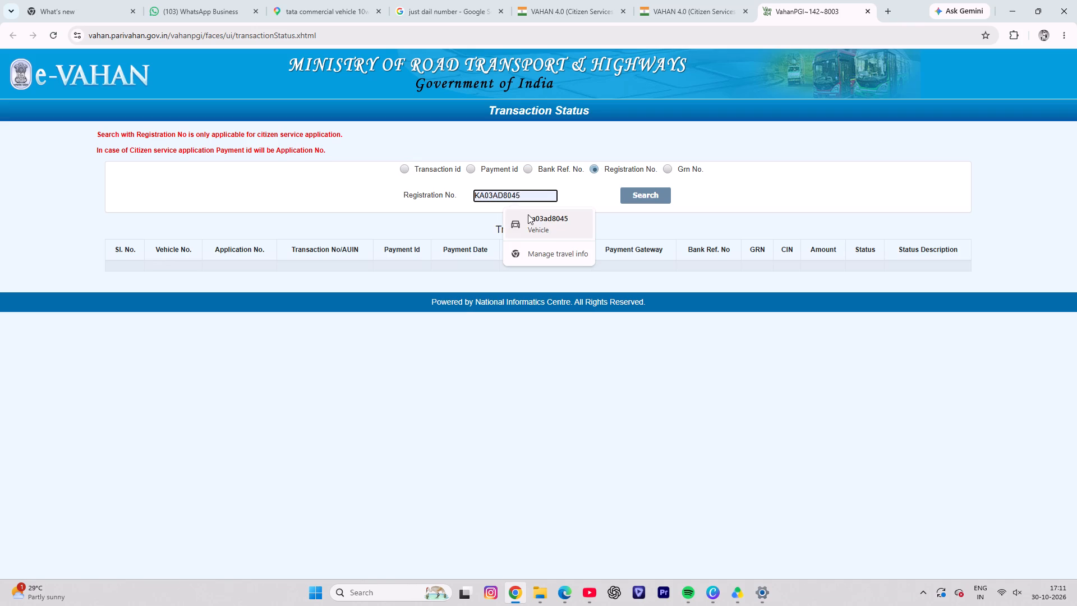
left_click(647, 191)
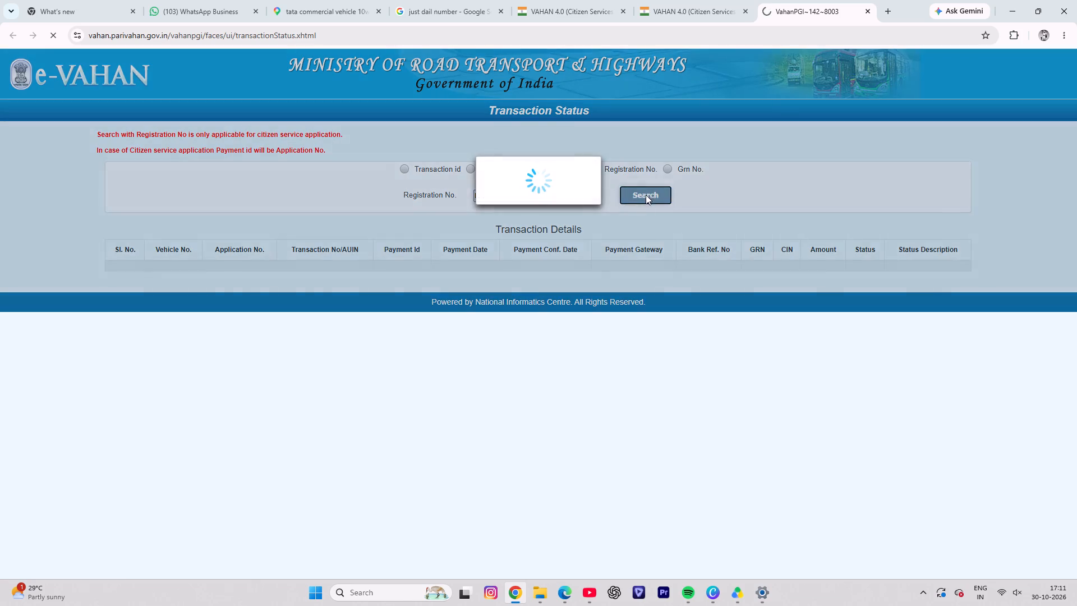